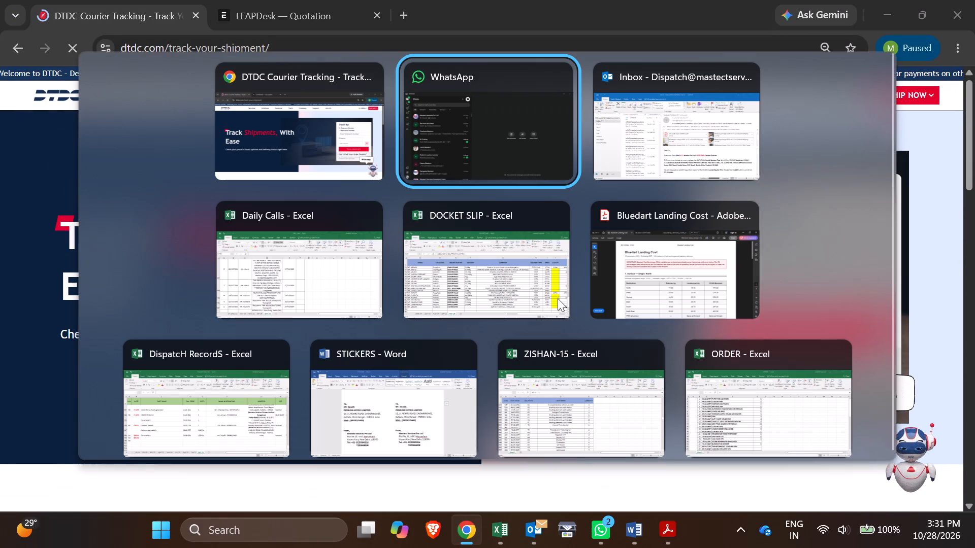
Switch from the courier tracking page to the Daily Calls workbook in Excel.
key(alt+Right)
key(alt+Down)
key(alt+Left)
key(alt+Left)
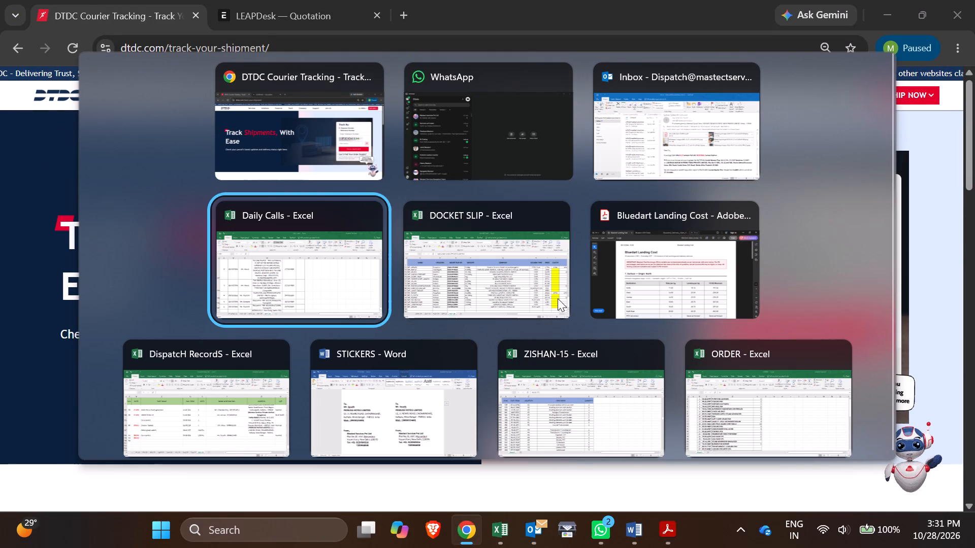
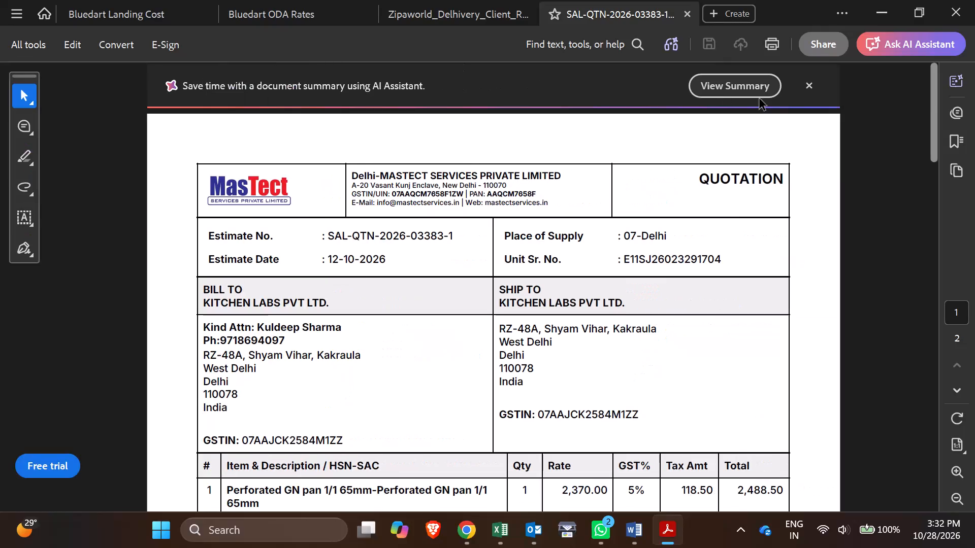
Dismiss the AI Assistant document summary suggestion above the MasTect quotation.
click(817, 85)
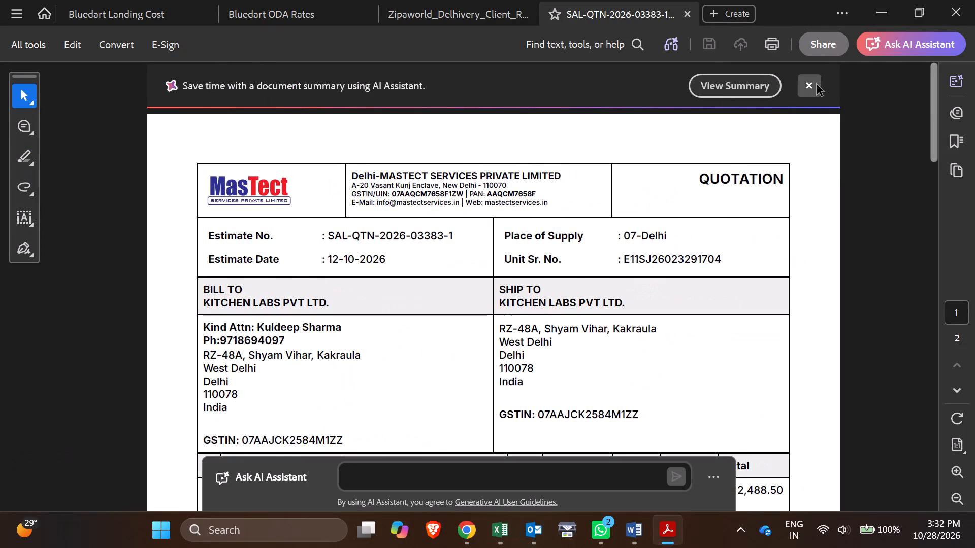
scroll(617, 338, down, 3)
scroll(617, 338, up, 7)
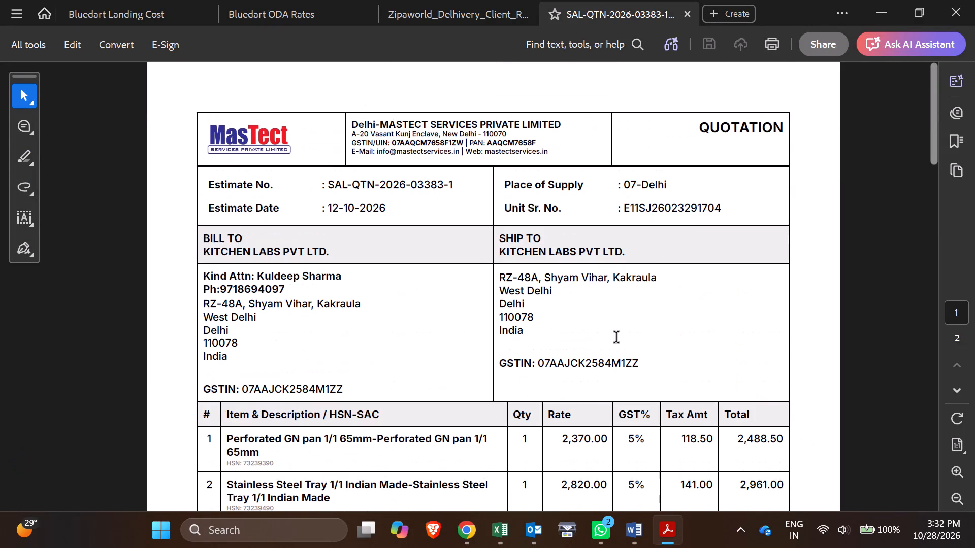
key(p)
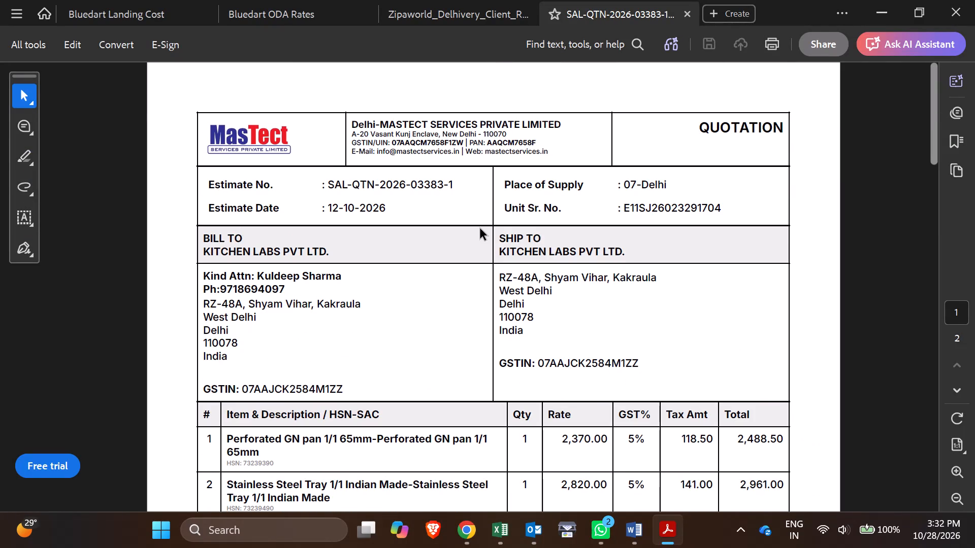
scroll(531, 290, down, 4)
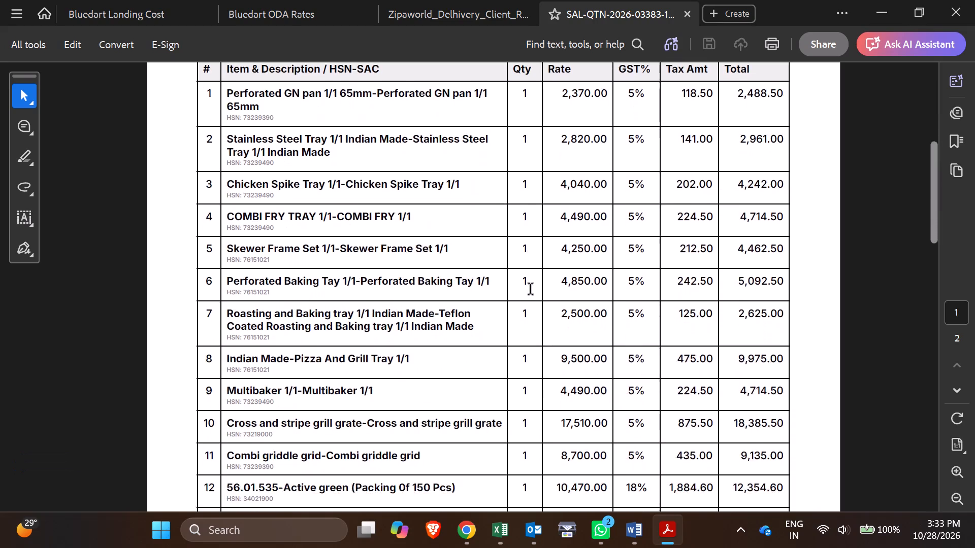
scroll(531, 290, up, 6)
key(ctrl+p)
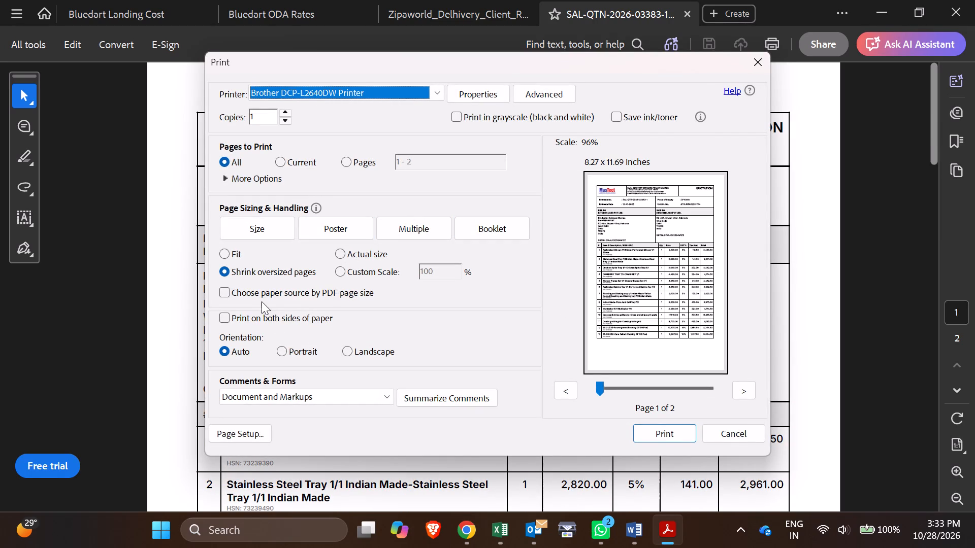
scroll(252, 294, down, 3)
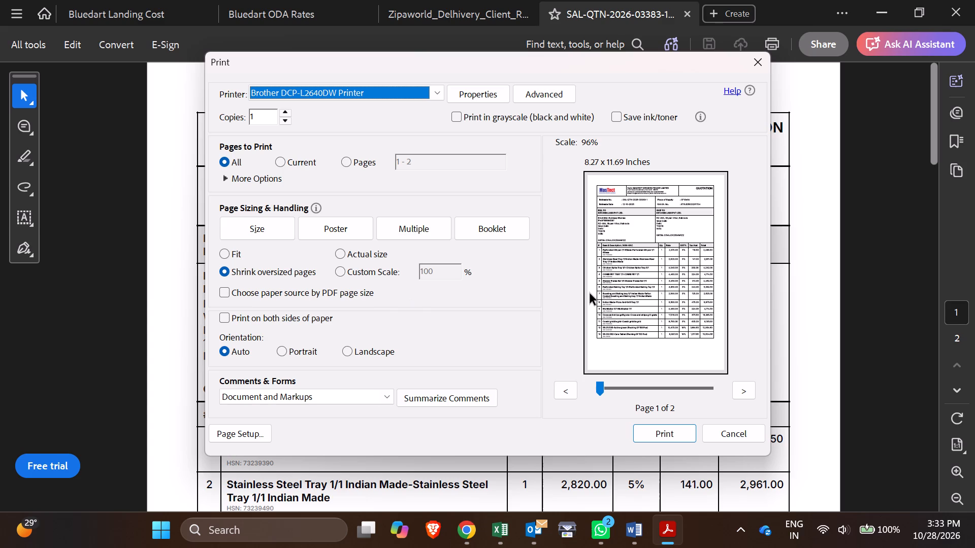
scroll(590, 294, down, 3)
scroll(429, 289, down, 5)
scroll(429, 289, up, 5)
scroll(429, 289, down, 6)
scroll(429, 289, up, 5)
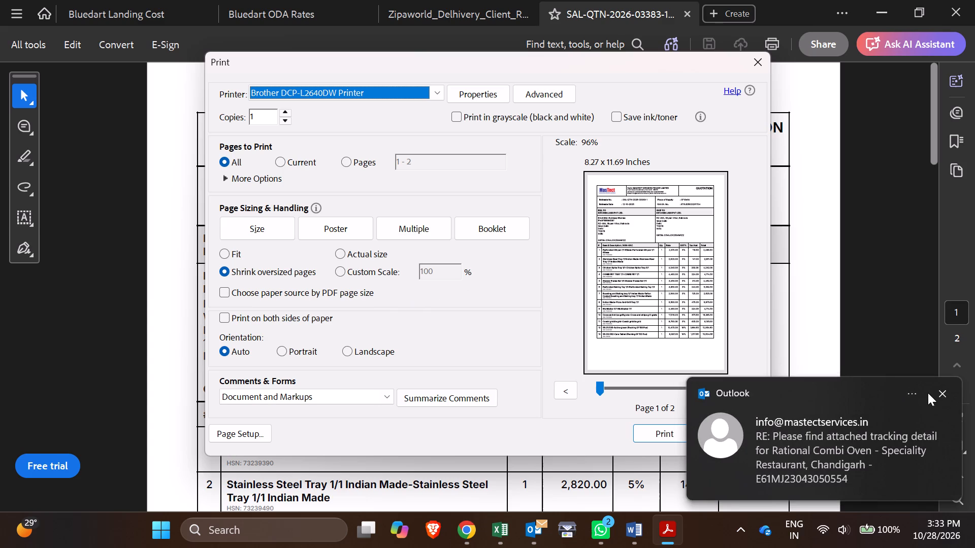
Dismiss the incoming Outlook email notification.
click(939, 393)
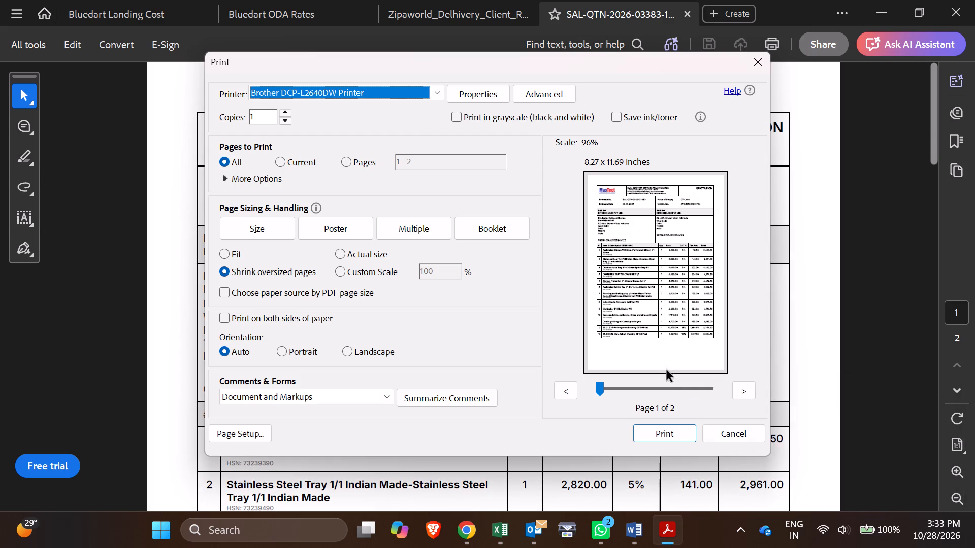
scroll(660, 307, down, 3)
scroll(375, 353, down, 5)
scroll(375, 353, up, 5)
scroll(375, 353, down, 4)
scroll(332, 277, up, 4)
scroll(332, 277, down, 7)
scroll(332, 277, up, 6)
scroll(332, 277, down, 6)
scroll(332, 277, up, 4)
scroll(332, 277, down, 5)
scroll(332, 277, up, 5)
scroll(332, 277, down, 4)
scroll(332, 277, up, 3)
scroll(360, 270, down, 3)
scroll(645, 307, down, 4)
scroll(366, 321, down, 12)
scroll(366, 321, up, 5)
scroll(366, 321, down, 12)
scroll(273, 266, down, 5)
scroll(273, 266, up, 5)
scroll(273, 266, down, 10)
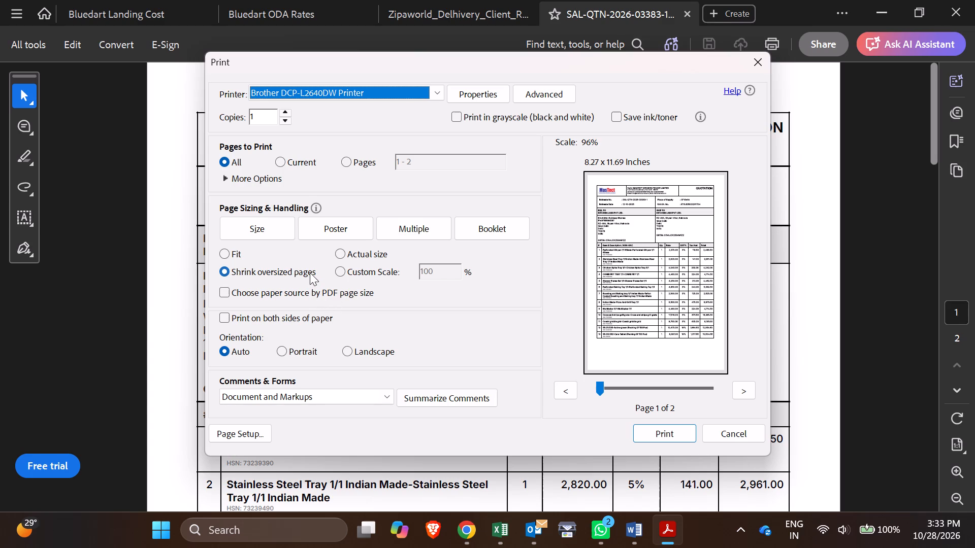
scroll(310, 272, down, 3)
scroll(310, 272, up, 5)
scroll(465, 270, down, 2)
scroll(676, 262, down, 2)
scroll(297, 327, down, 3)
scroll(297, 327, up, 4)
Close the print settings without printing and look through both pages of the quotation.
click(757, 66)
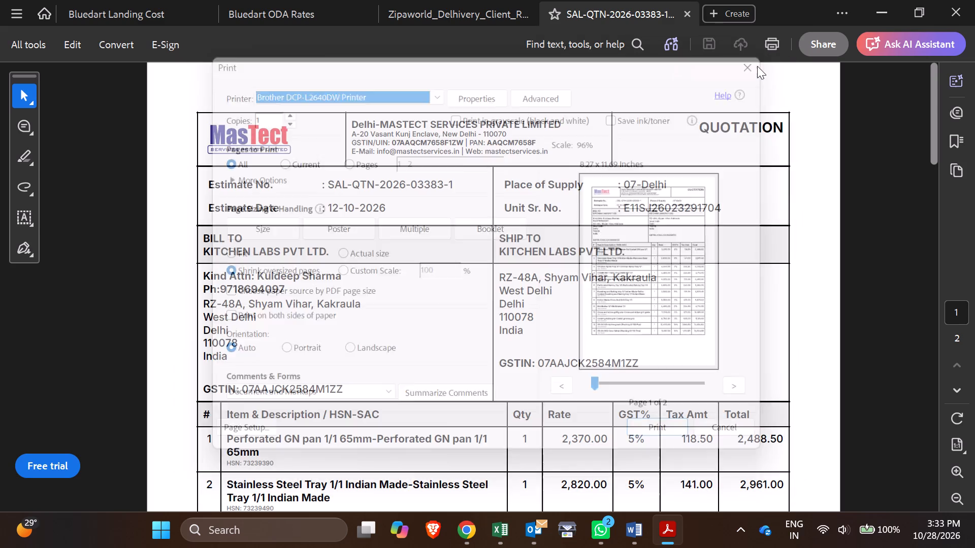
scroll(585, 322, down, 12)
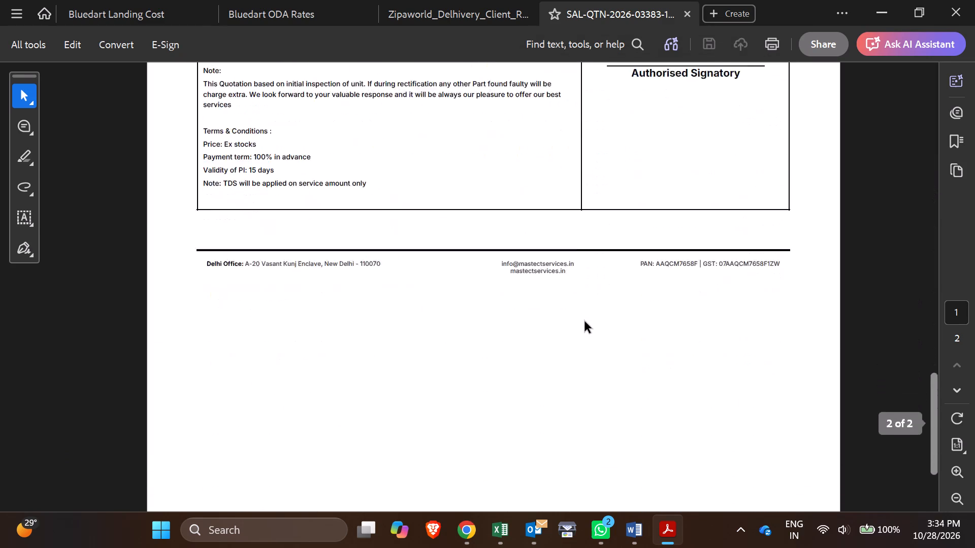
scroll(585, 322, down, 6)
scroll(585, 322, up, 15)
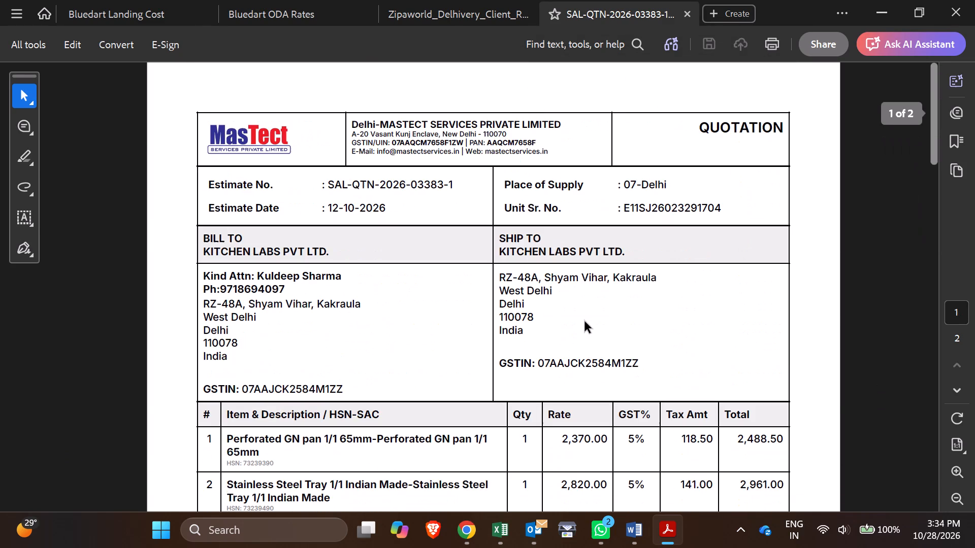
Reopen the print settings for the quotation and restrict the page range to page 1 only.
key(ctrl+p)
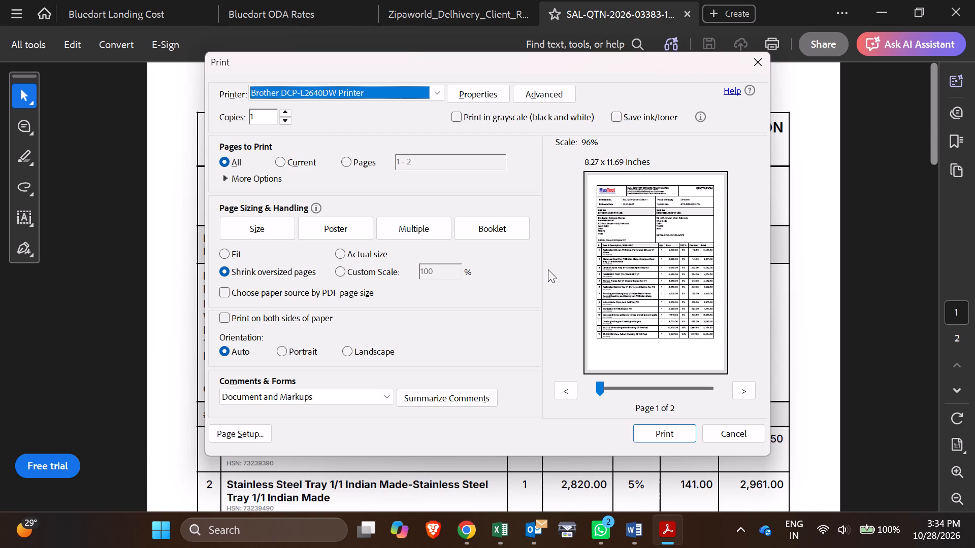
click(417, 162)
click(343, 165)
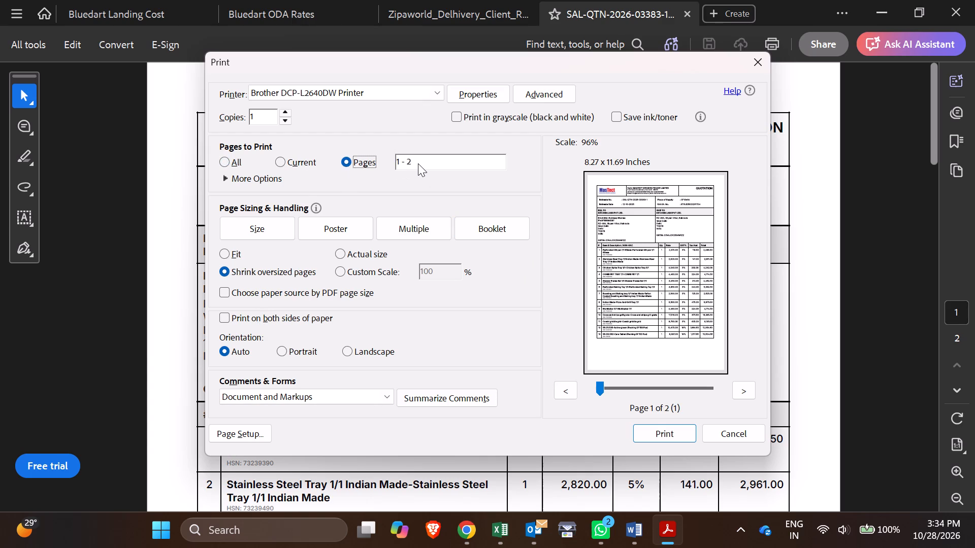
click(418, 163)
key(BackSpace)
key(BackSpace)
key(BackSpace)
key(BackSpace)
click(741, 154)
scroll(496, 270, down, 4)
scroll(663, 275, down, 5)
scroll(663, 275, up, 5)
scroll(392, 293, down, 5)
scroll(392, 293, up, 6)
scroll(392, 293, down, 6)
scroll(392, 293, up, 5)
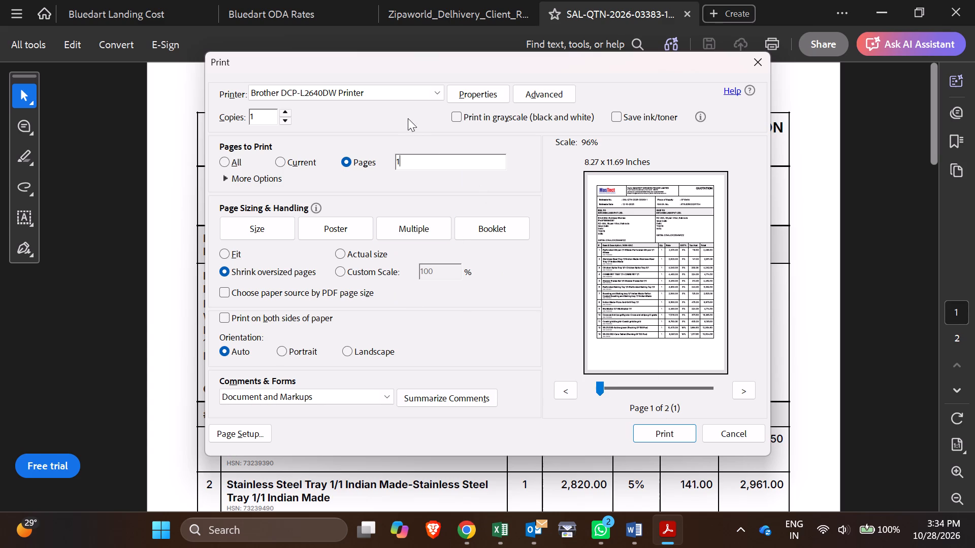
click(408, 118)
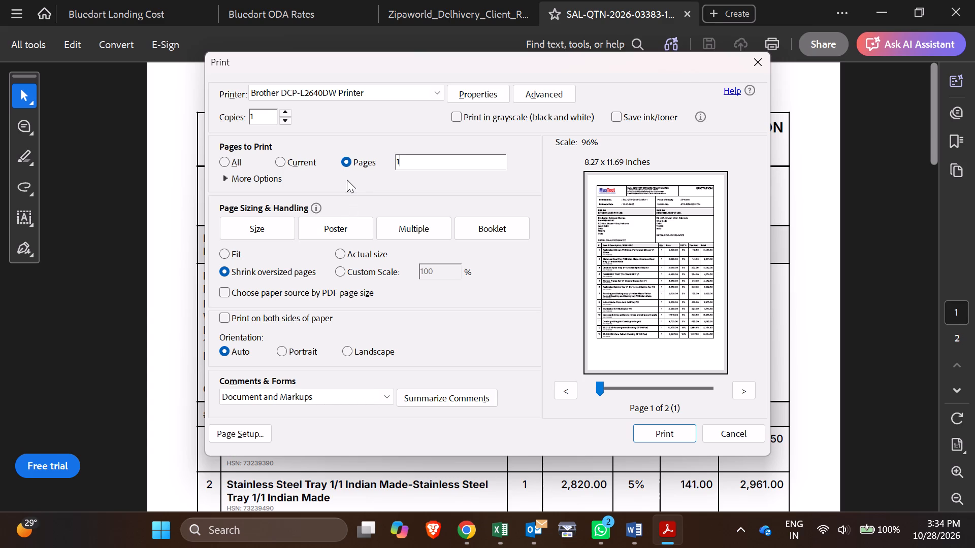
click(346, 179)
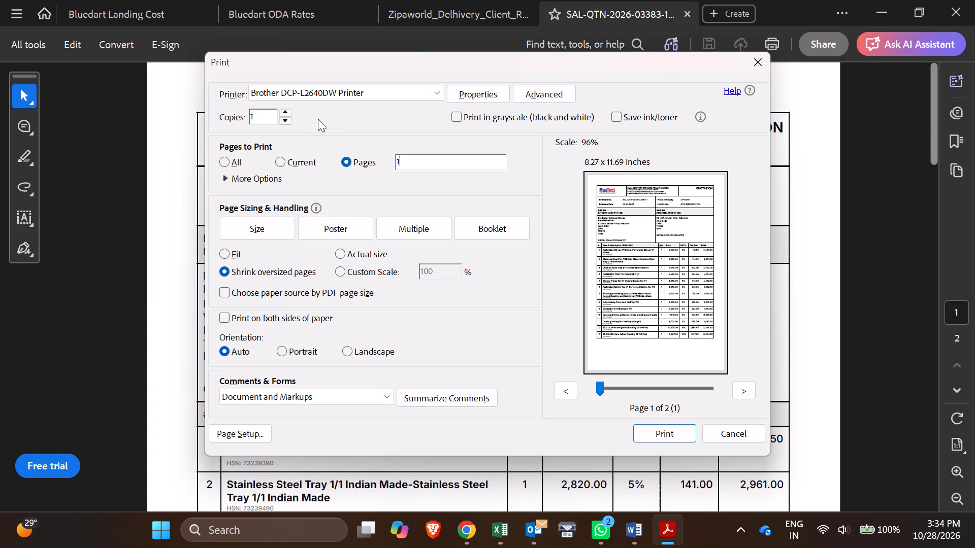
Check the print preview of the quotation's page 1, and close the print settings without printing.
click(318, 118)
scroll(702, 283, down, 5)
scroll(615, 378, down, 5)
drag(600, 389, 553, 390)
click(618, 391)
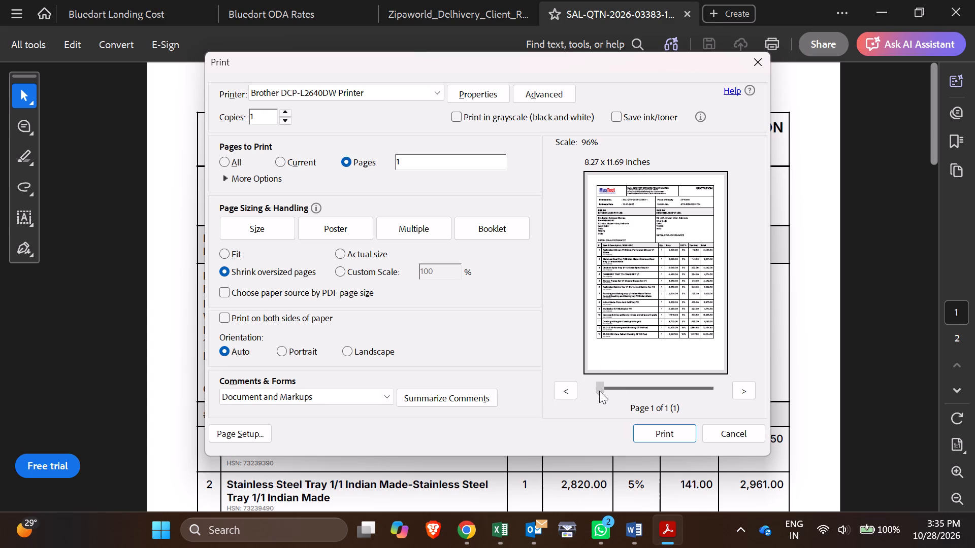
scroll(624, 257, down, 4)
scroll(384, 248, up, 5)
scroll(384, 248, down, 2)
click(768, 57)
Look through both pages of the quotation, including the item table, tax breakup, and terms and conditions.
scroll(651, 279, down, 11)
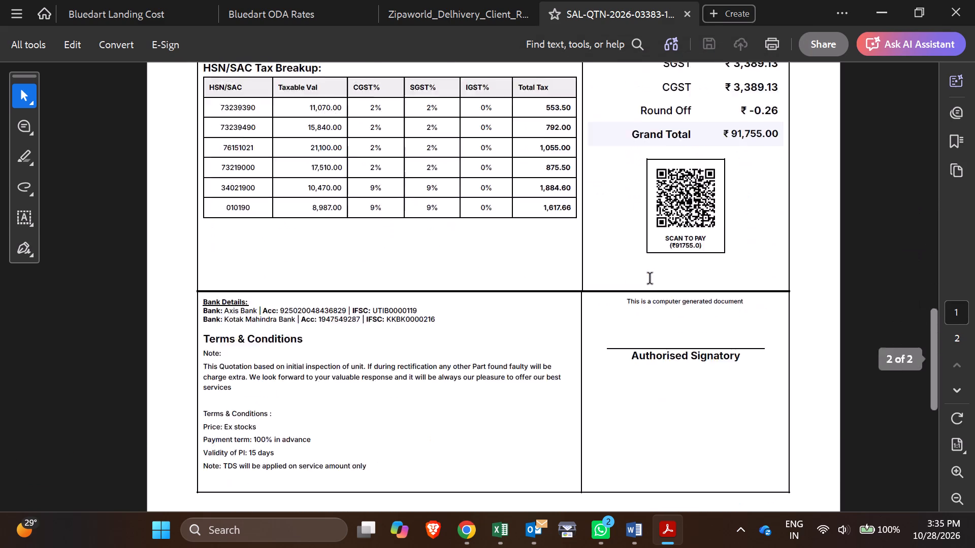
scroll(651, 279, down, 7)
scroll(651, 279, up, 10)
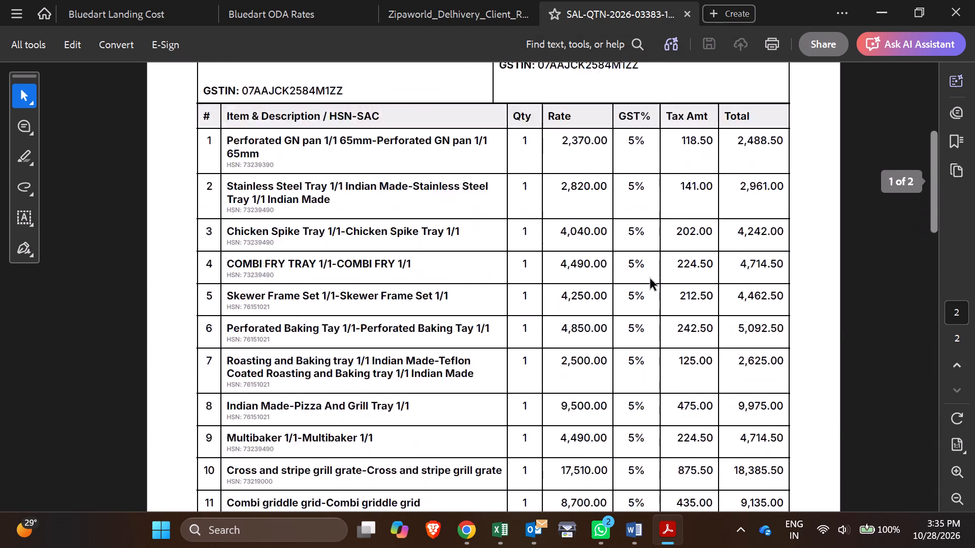
scroll(651, 279, up, 3)
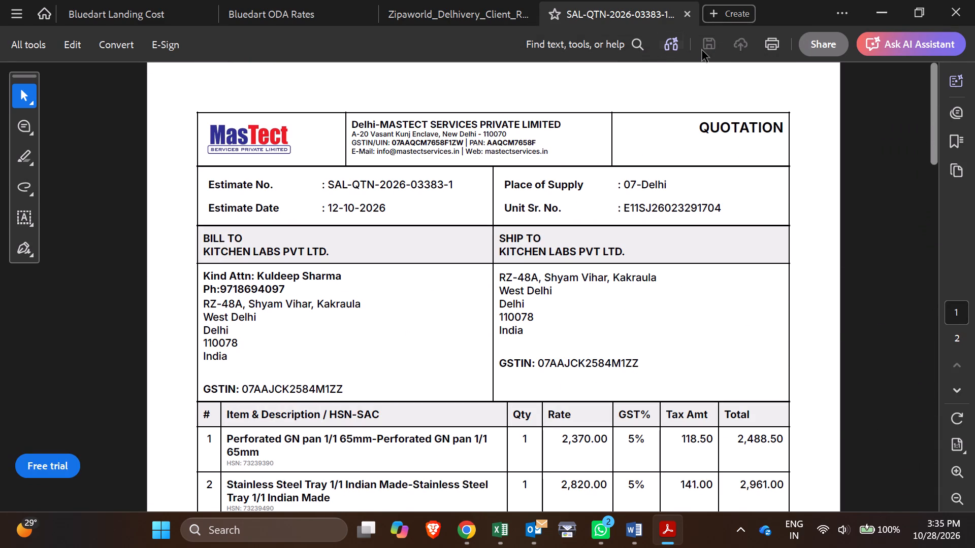
scroll(704, 294, down, 6)
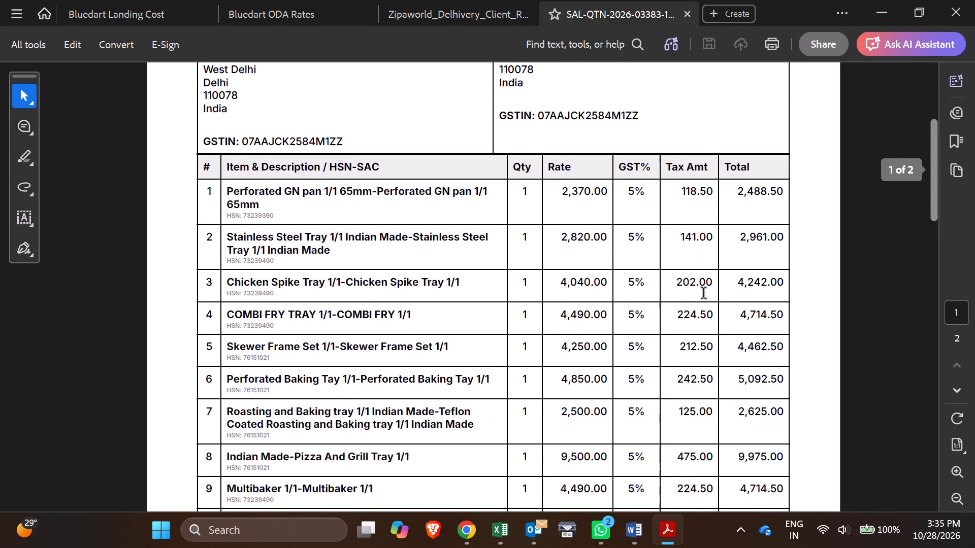
scroll(704, 294, down, 3)
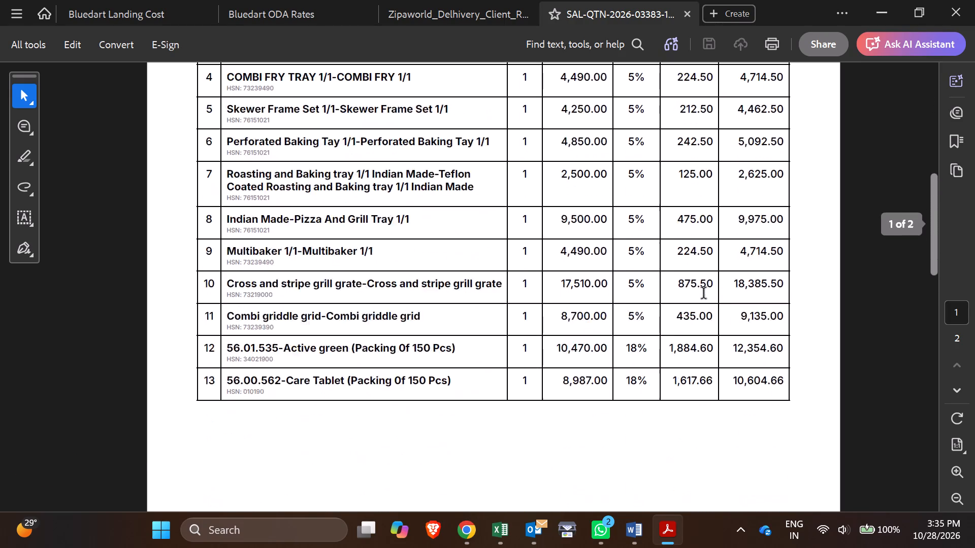
scroll(704, 294, down, 1)
scroll(704, 294, up, 2)
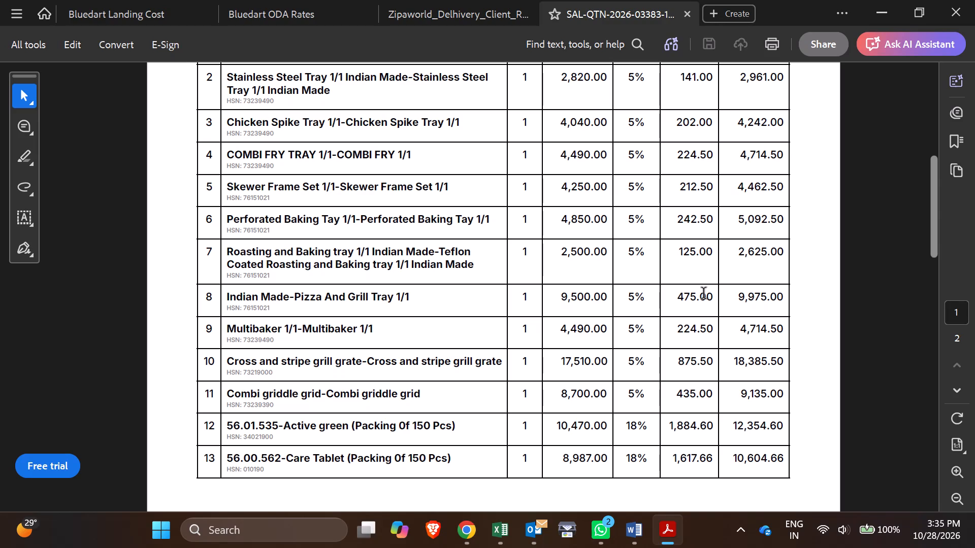
scroll(704, 294, up, 8)
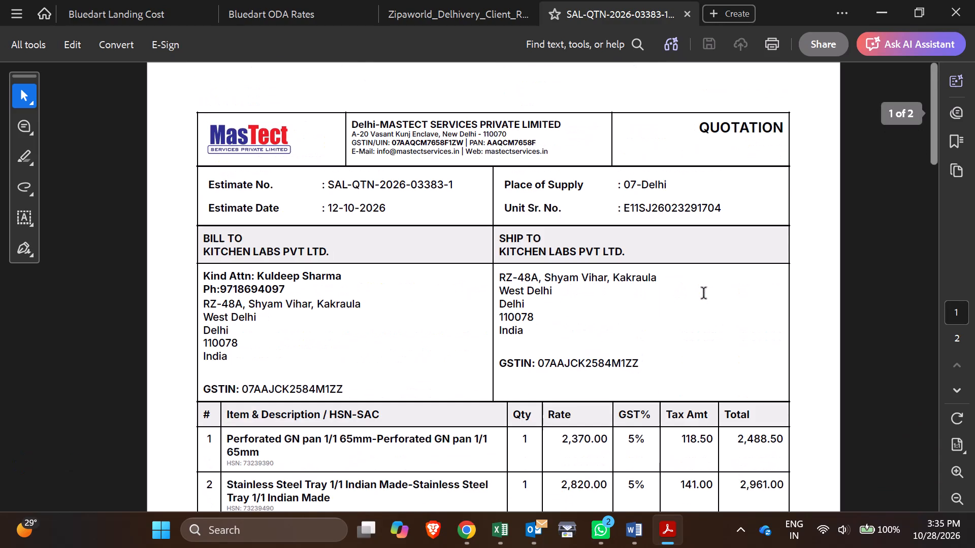
scroll(704, 294, up, 4)
scroll(704, 294, down, 13)
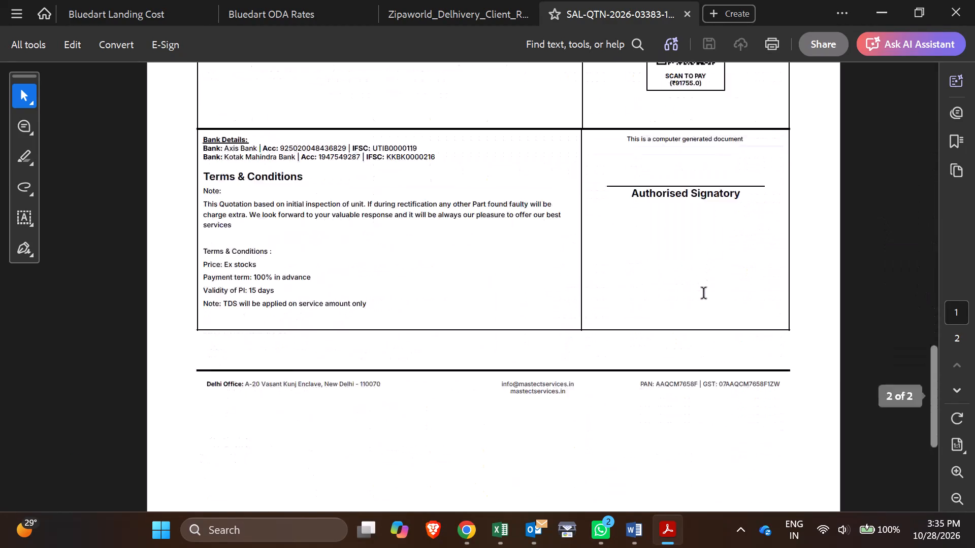
scroll(704, 294, up, 6)
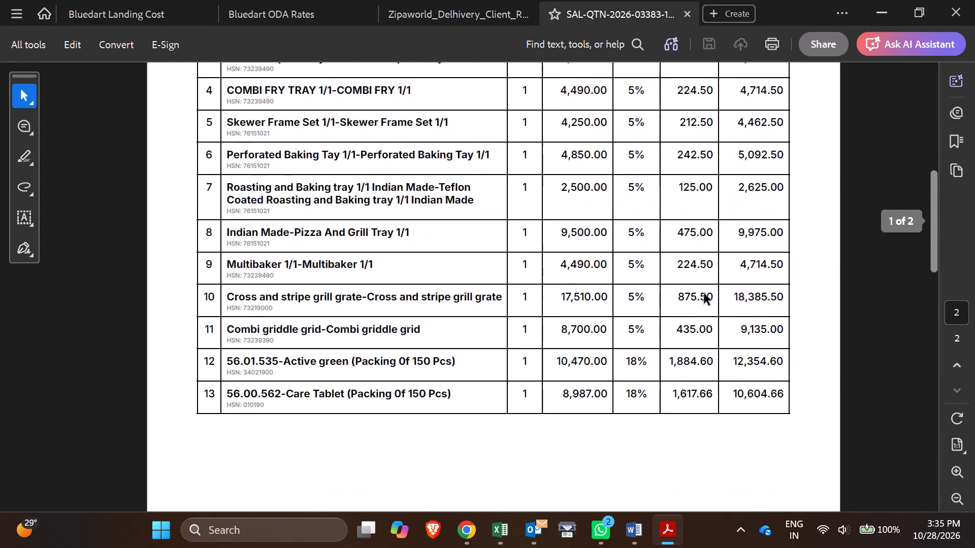
click(688, 18)
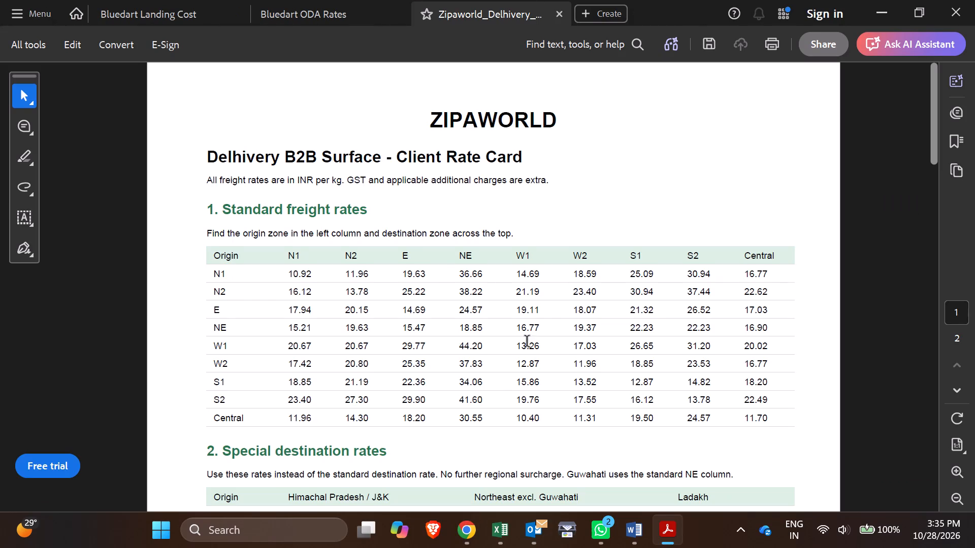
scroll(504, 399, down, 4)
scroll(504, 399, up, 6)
Switch to the ZISHAN-15 workbook in Excel and save it.
key(alt+Tab)
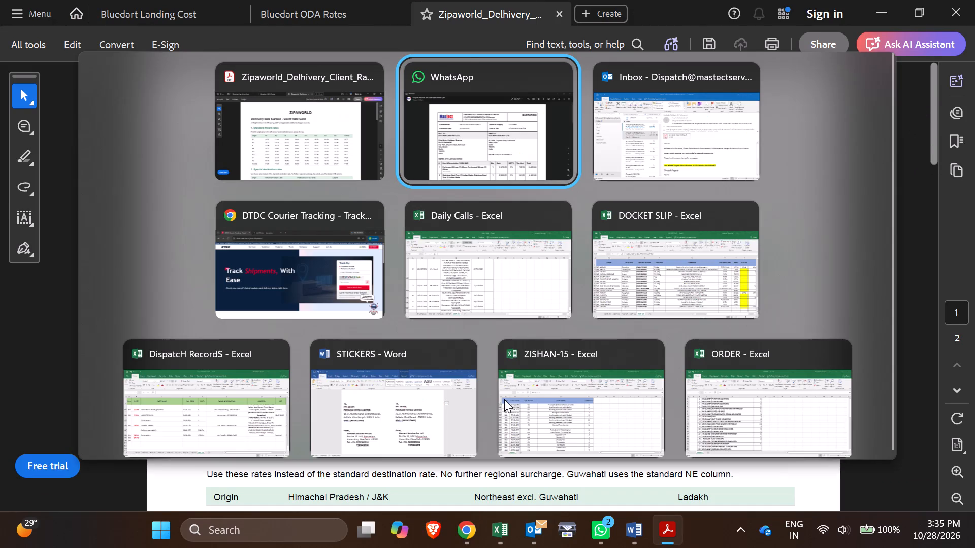
key(alt+Right)
key(alt+Down)
key(alt+Left)
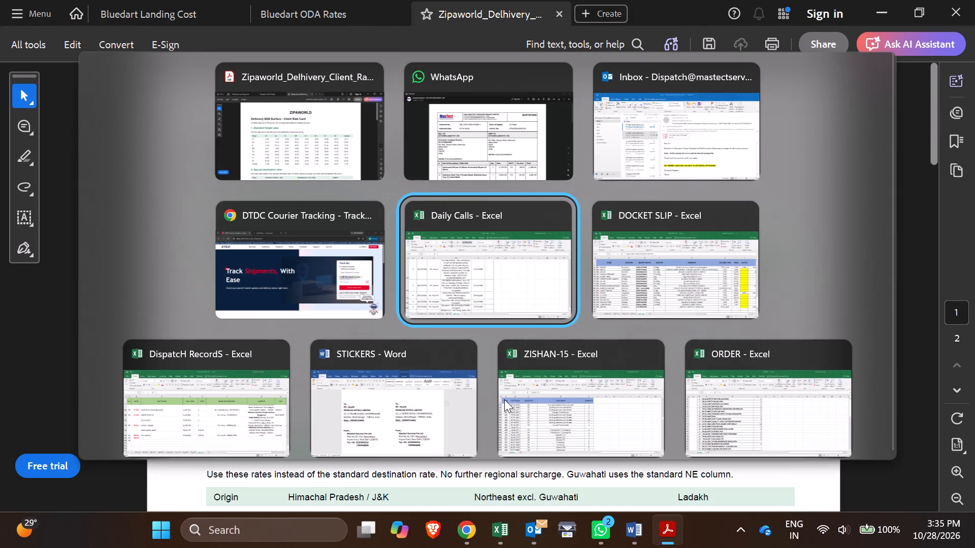
key(alt+Up)
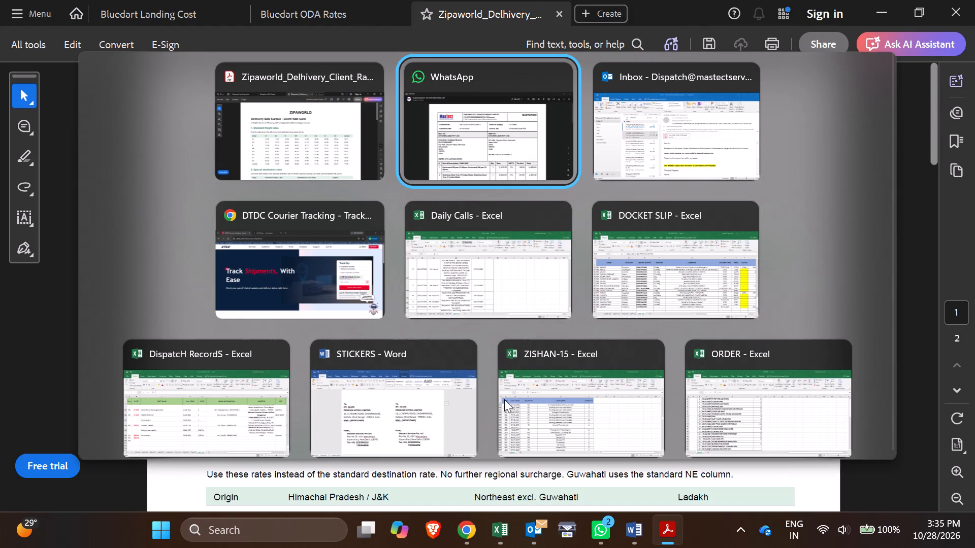
key(alt+Right)
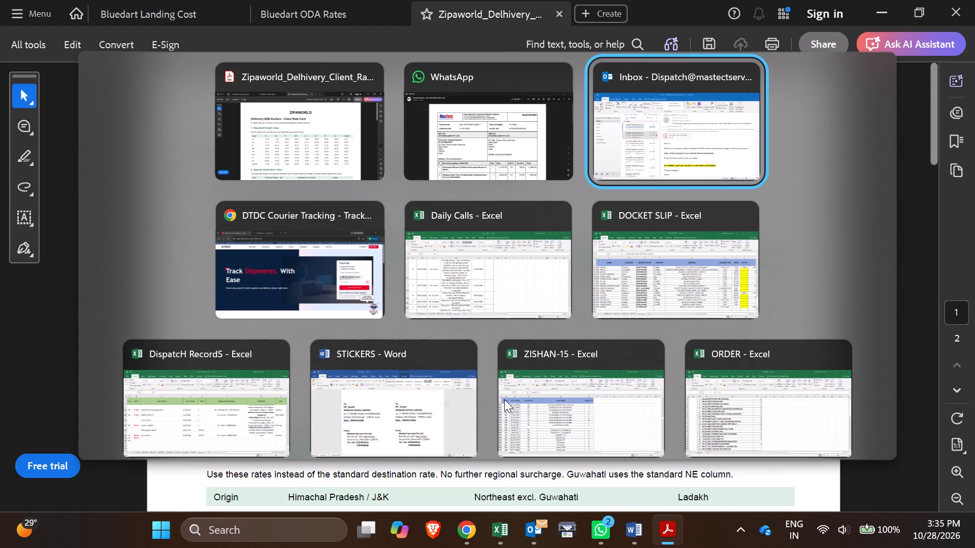
key(alt+Left)
key(alt+Down)
key(alt+Down)
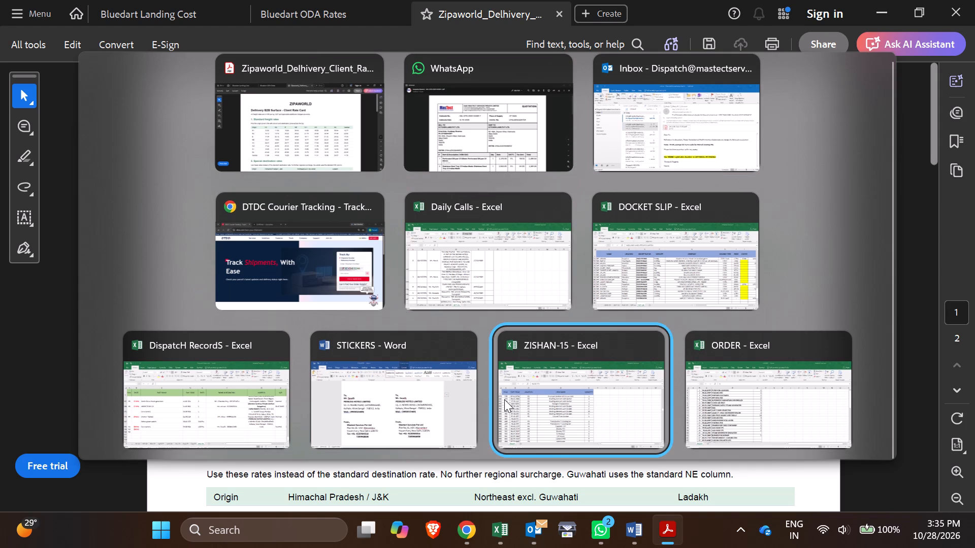
click(450, 328)
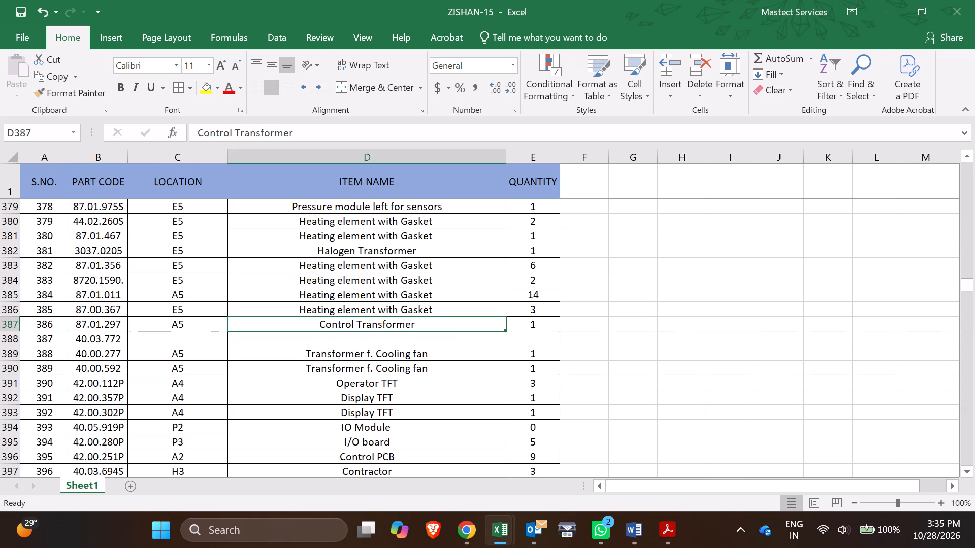
key(ctrl+s)
key(ctrl+s)
Search the ZISHAN-15 stock sheet for the part code beginning with 40.03.
key(ctrl+f)
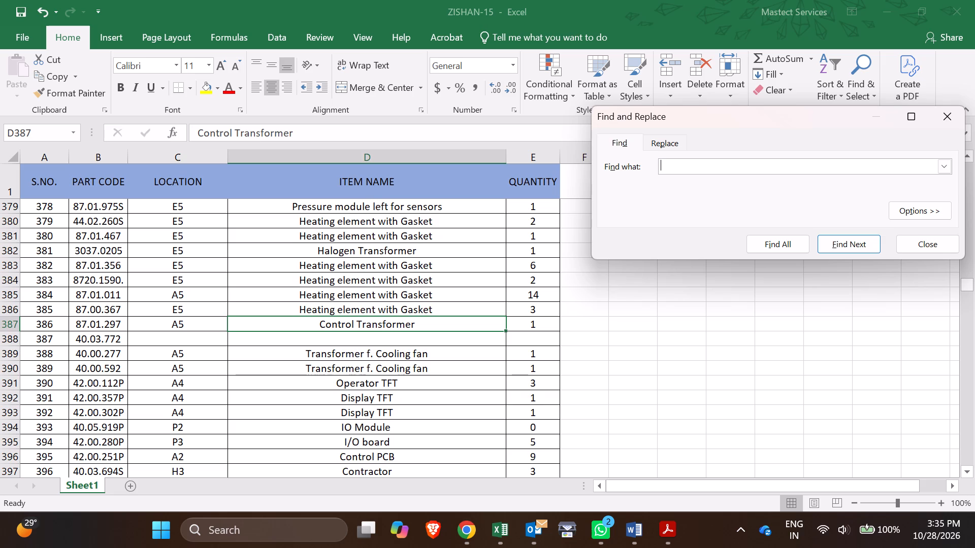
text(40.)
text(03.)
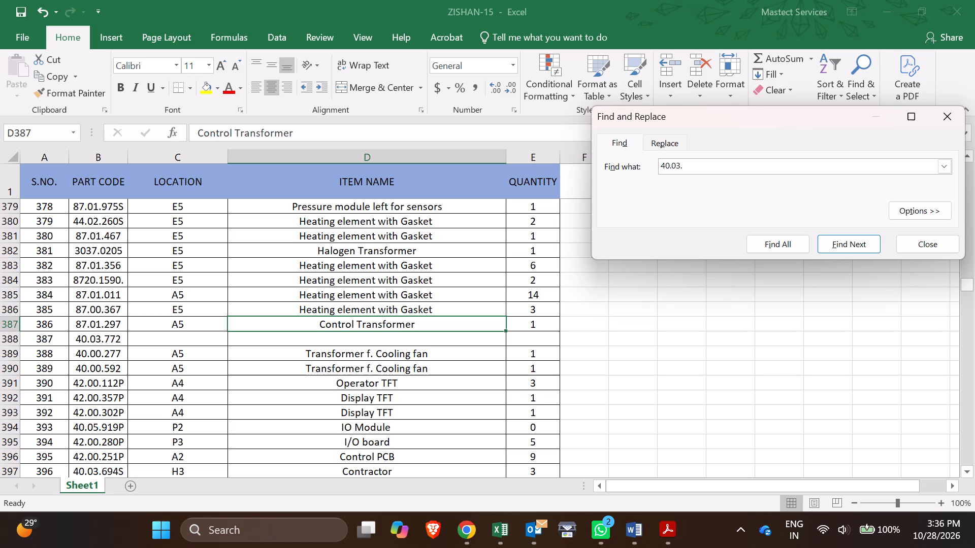
In the ZISHAN-15 workbook in Excel, search for part code 40.03.386 and select the whole row of the match.
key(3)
text(86)
key(Return)
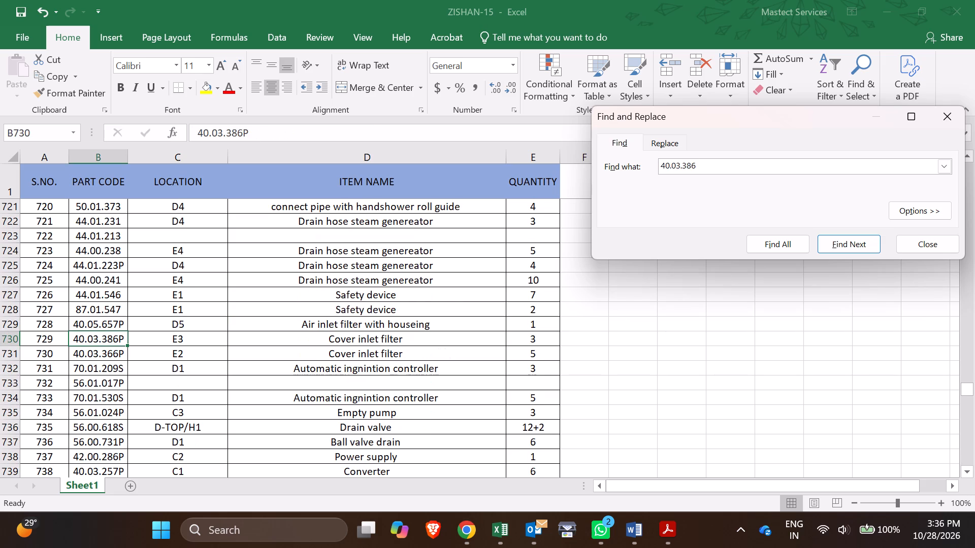
key(Return)
key(Return)
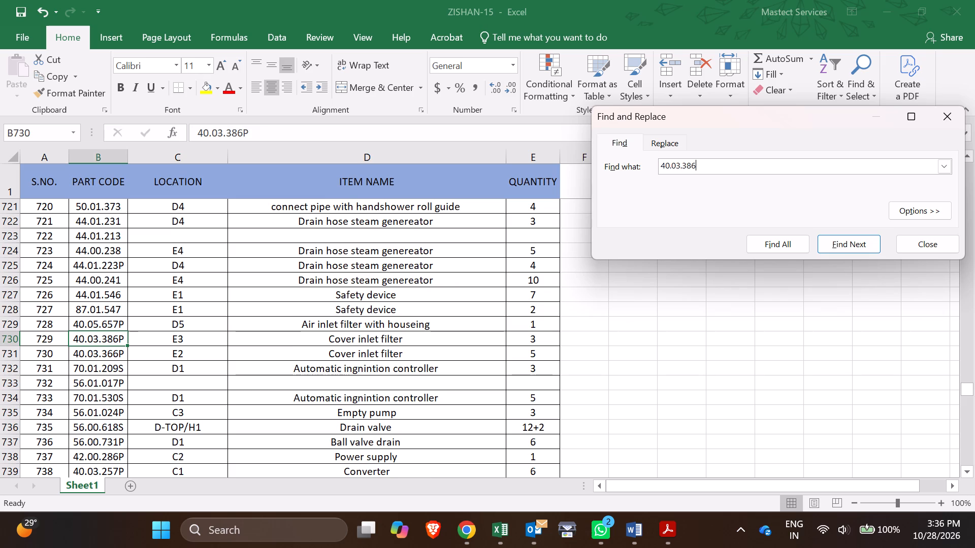
click(11, 339)
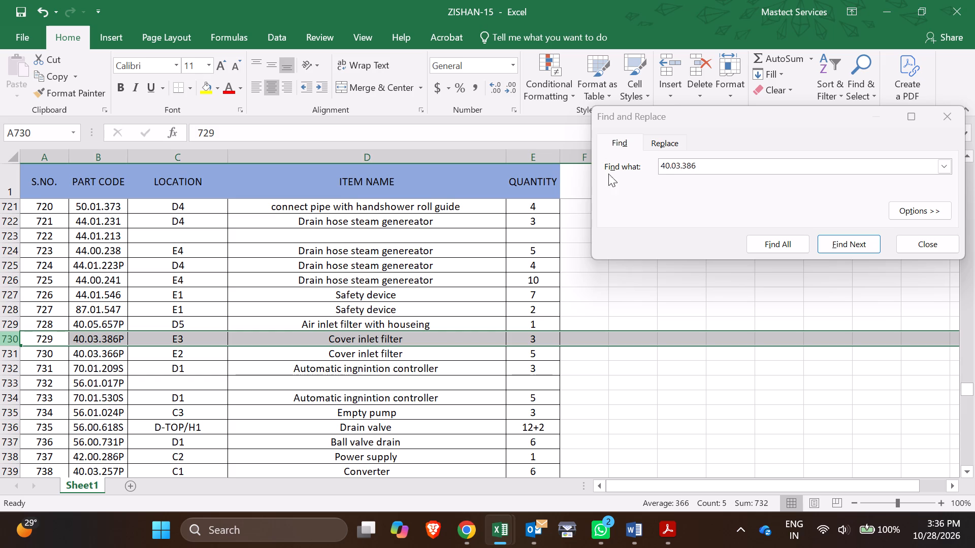
Open the part code search term for editing.
click(703, 163)
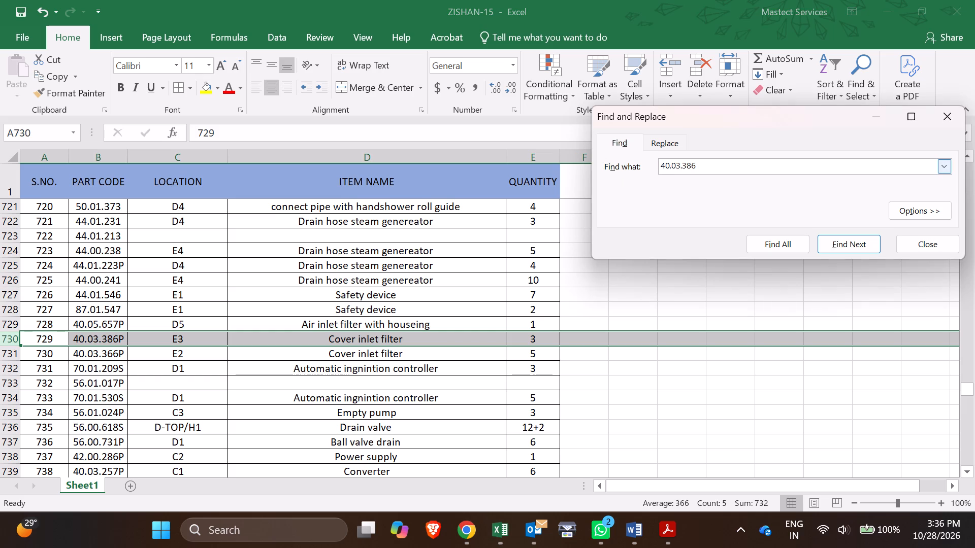
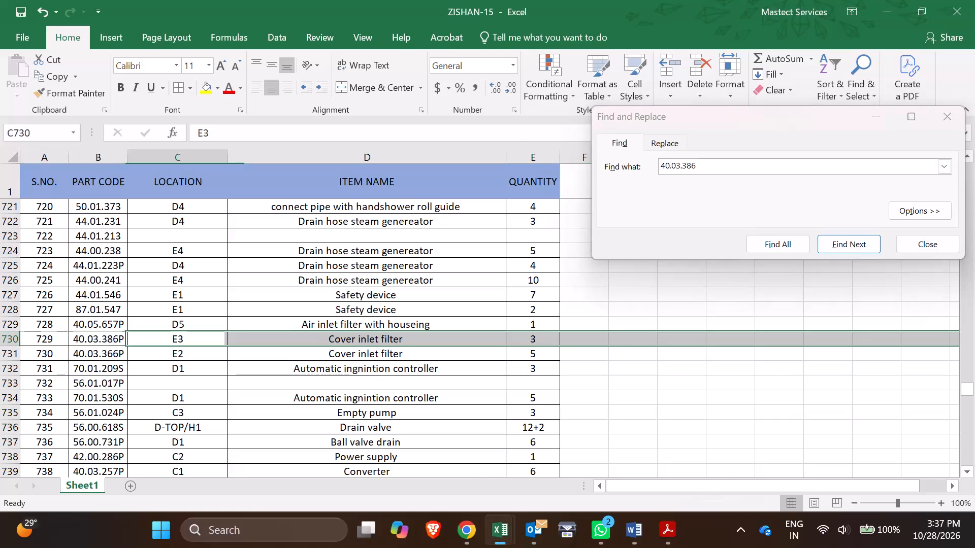
Search the stock sheet for 366, select the whole row of part code 40.03.366P, and close the search.
double_click(694, 165)
key(BackSpace)
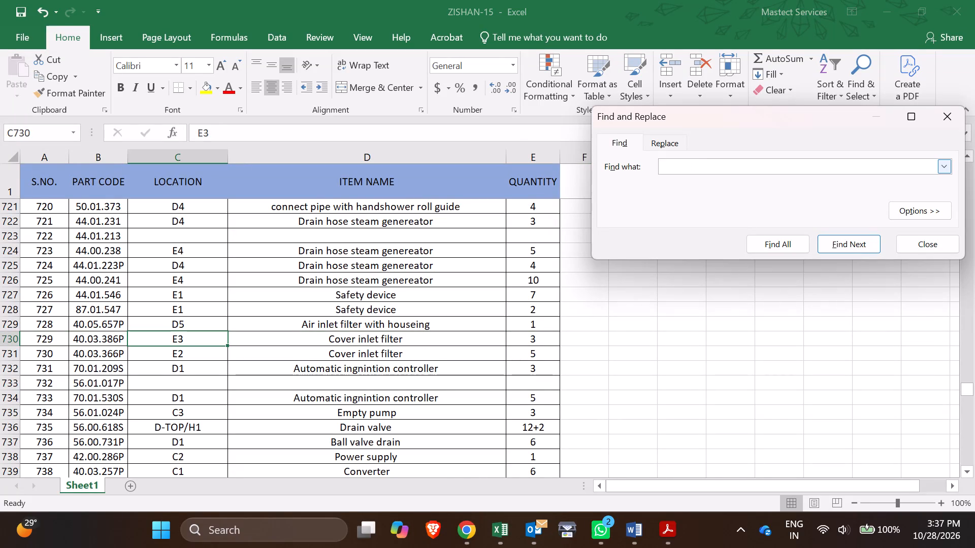
text(366)
key(Return)
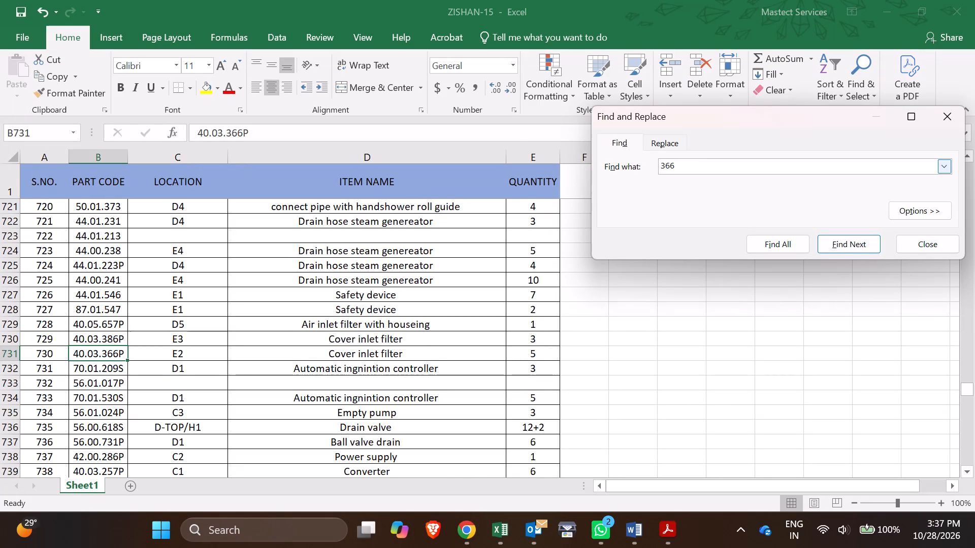
key(Return)
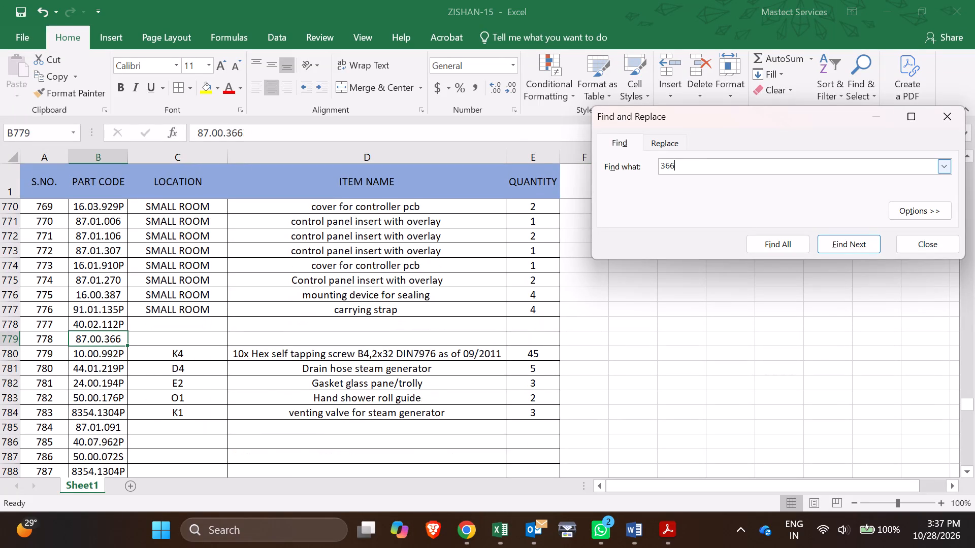
key(Return)
key(Return)
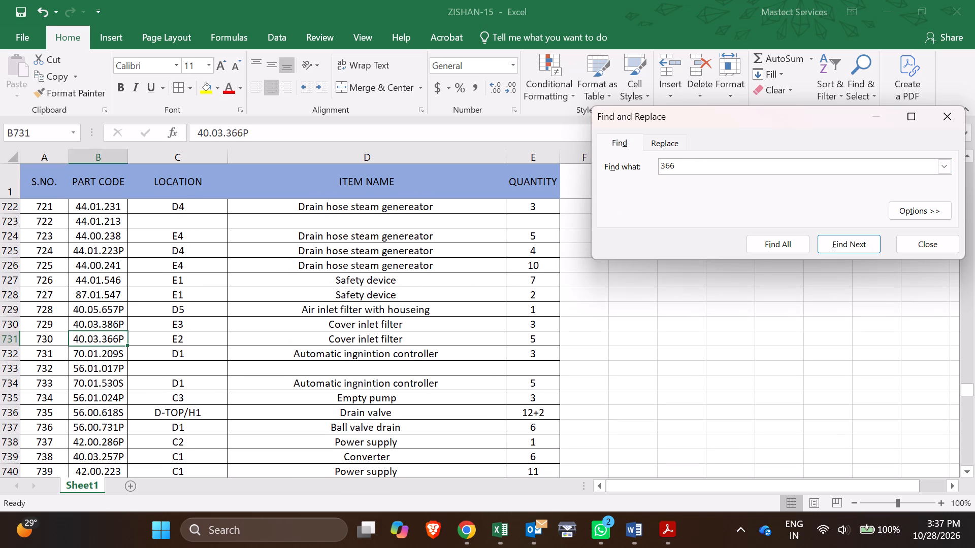
click(6, 339)
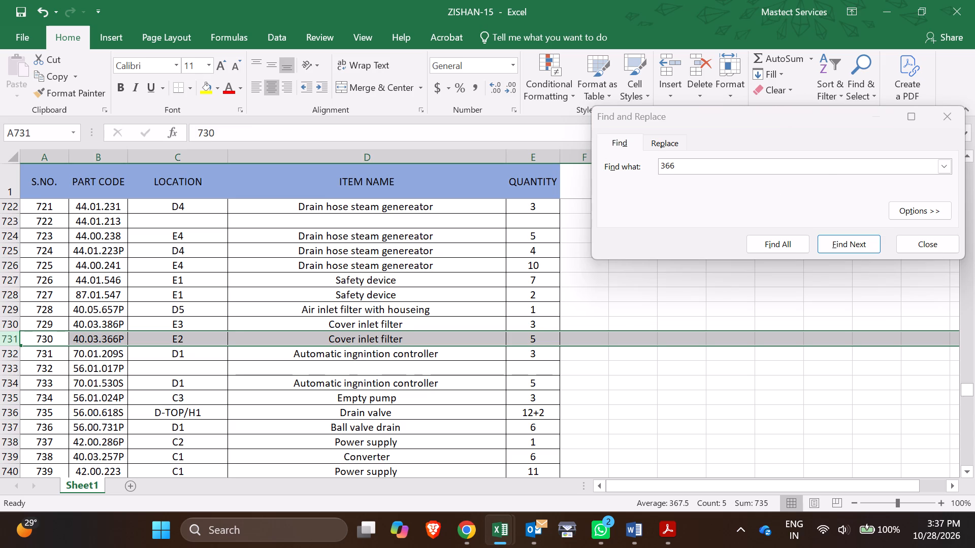
click(942, 117)
Switch from the stock workbook back to the previously used window.
key(alt+Tab)
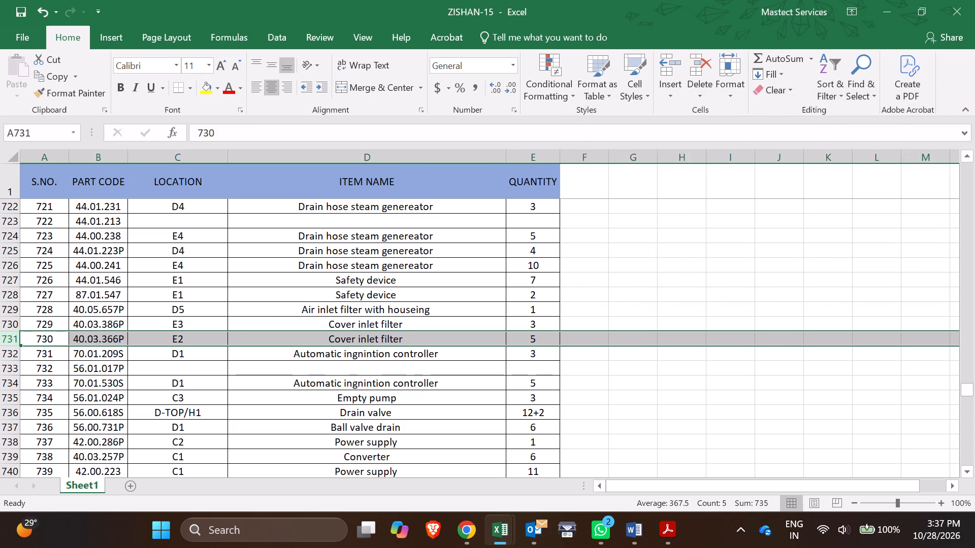
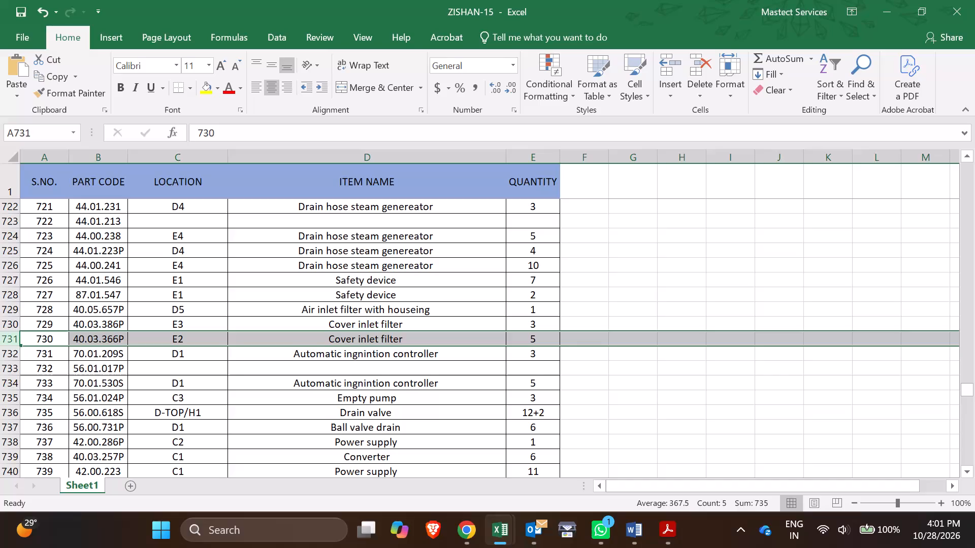
Search the stock sheet for the copied part code 40.06.131P, removing the trailing space from the search text.
click(467, 450)
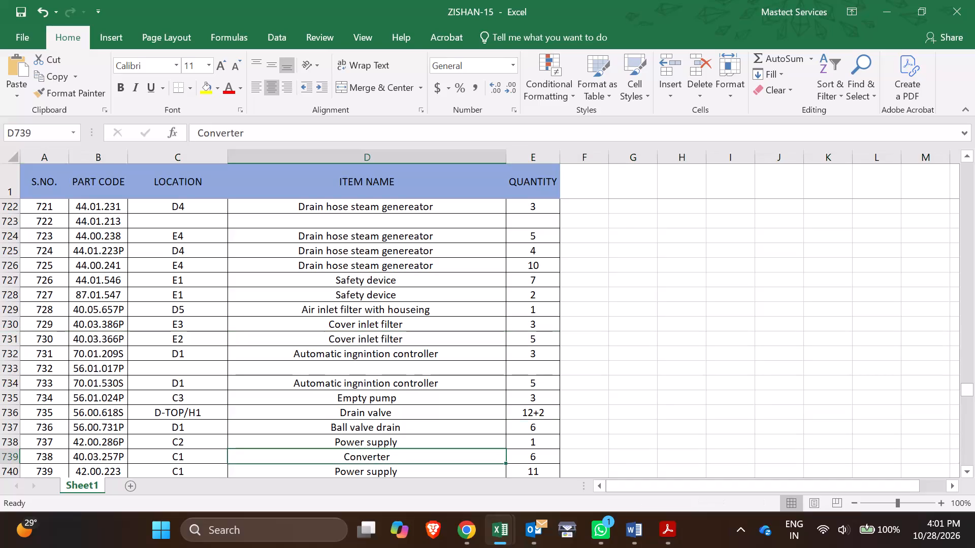
key(ctrl+f)
key(BackSpace)
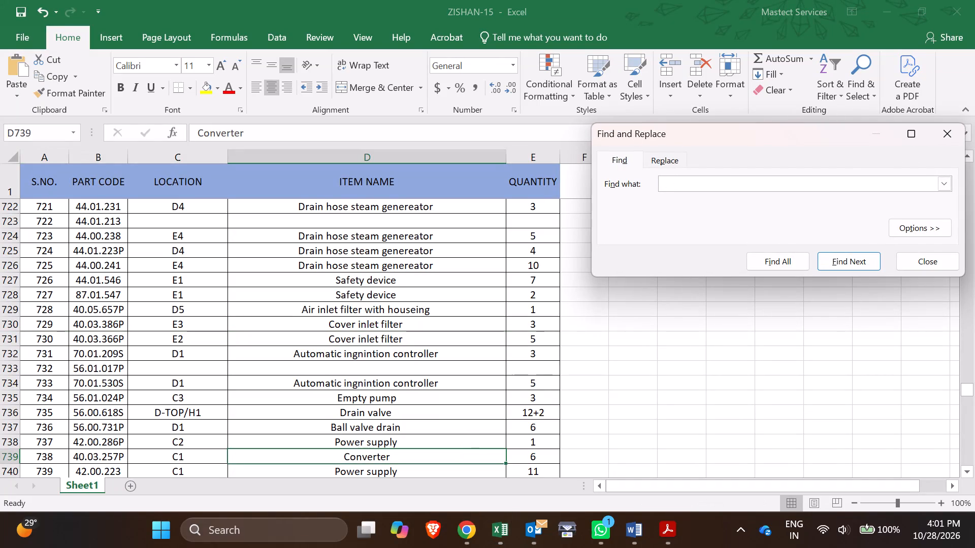
key(ctrl+b)
key(ctrl+v)
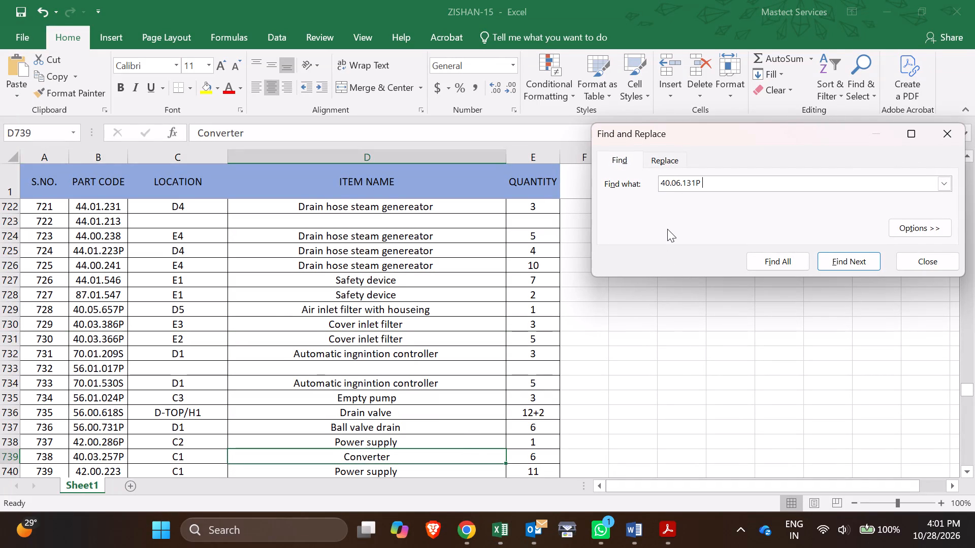
key(Return)
key(Return)
key(BackSpace)
key(Return)
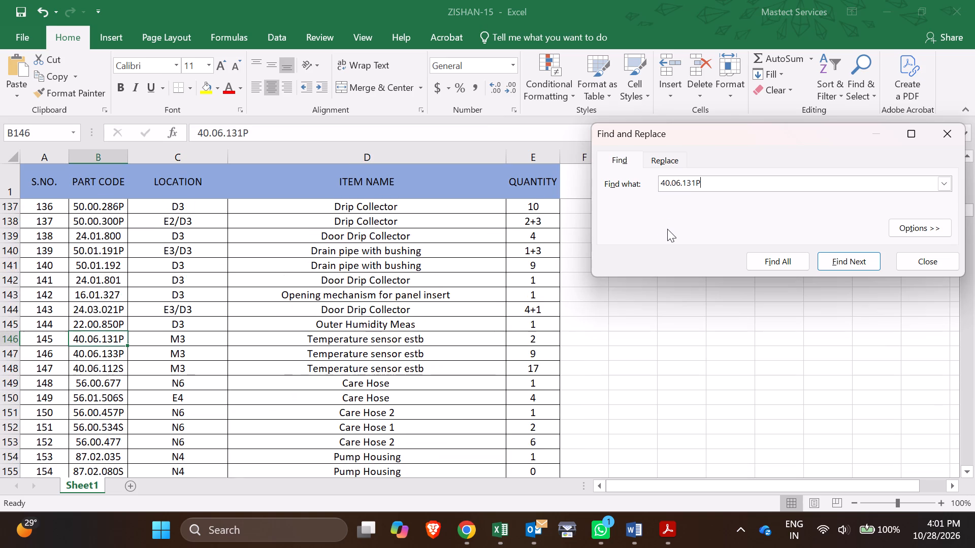
key(Return)
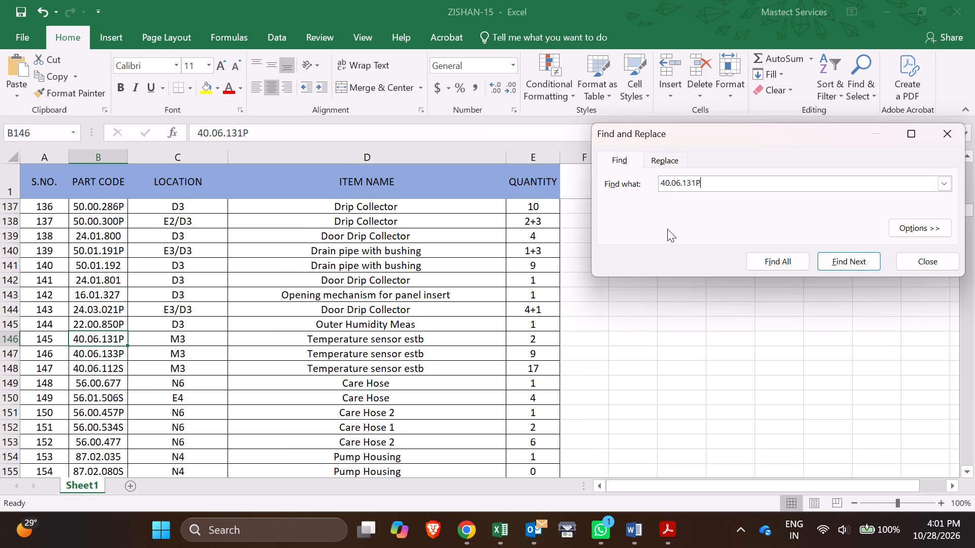
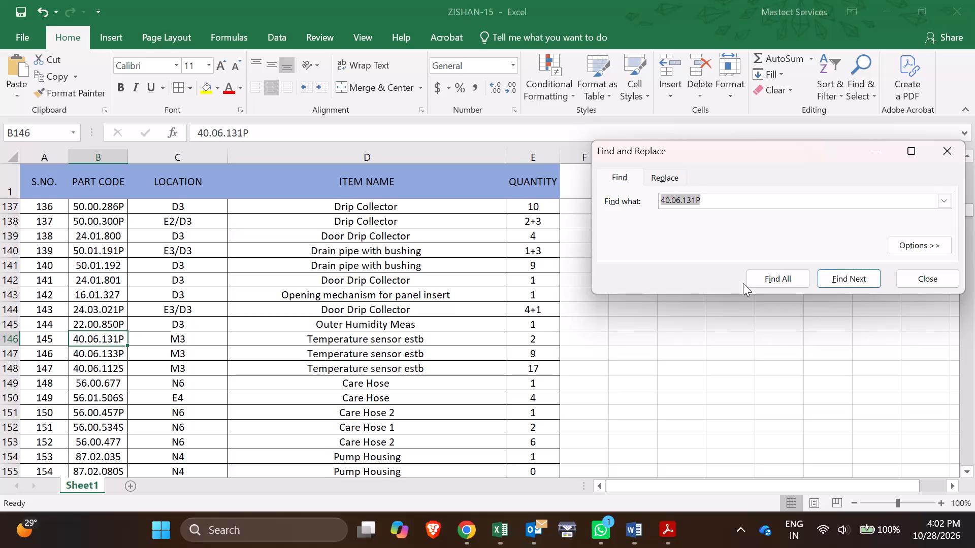
Search the stock sheet for the copied part code 54.01.862S without its trailing space, closing the search when done.
key(ctrl+v)
key(BackSpace)
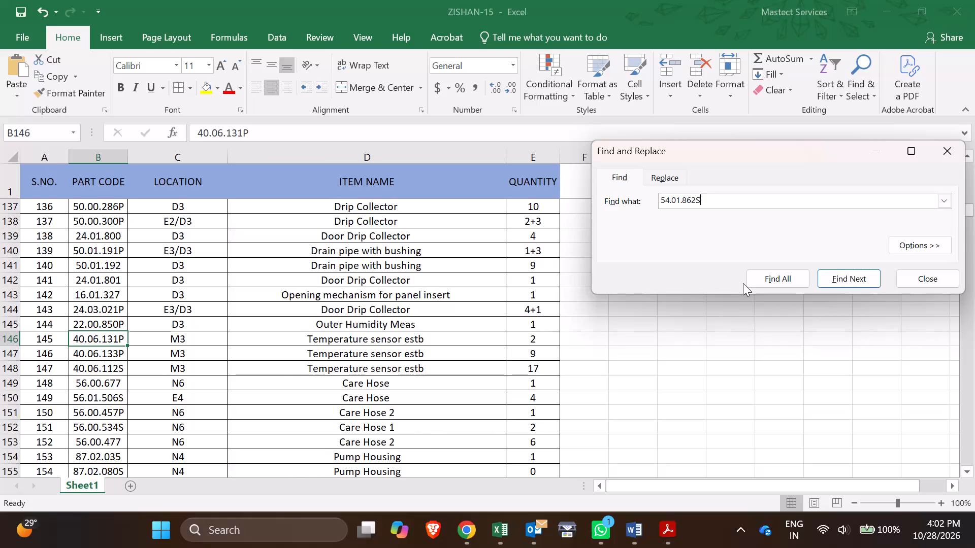
key(Return)
key(Return)
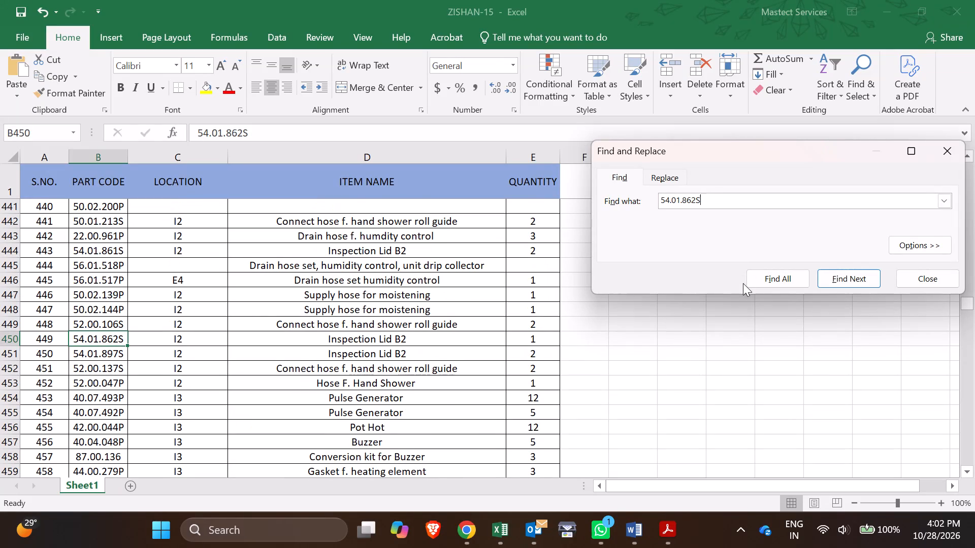
click(932, 158)
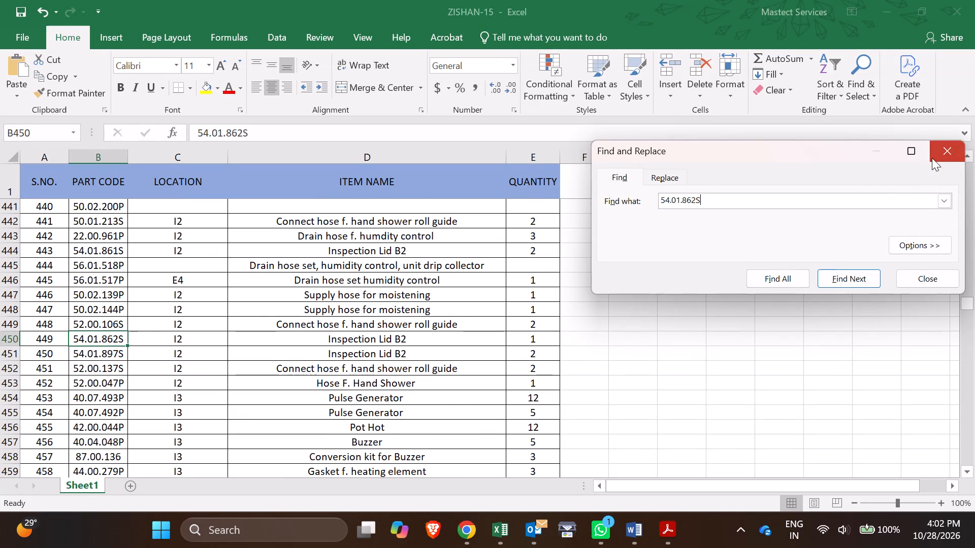
Switch from the ZISHAN-15 stock workbook to WhatsApp.
key(alt+Tab)
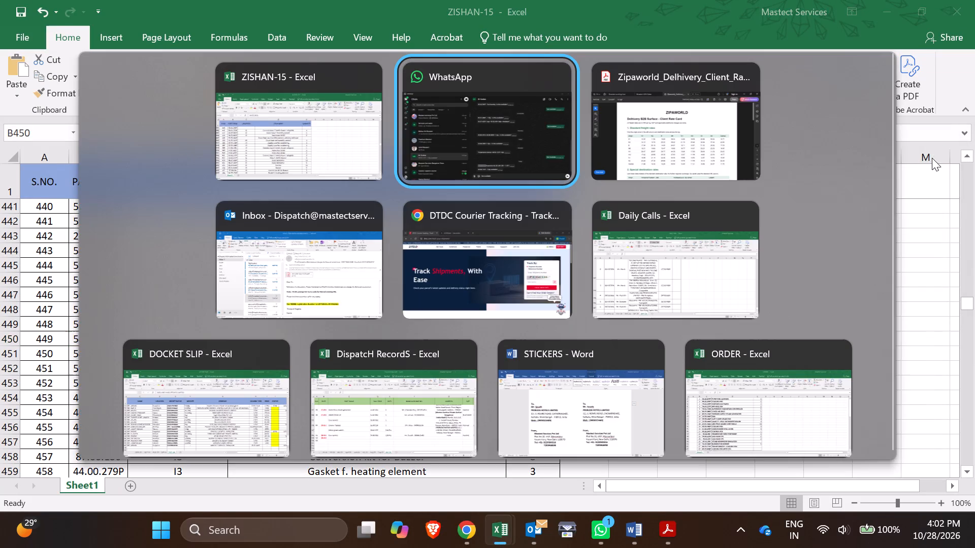
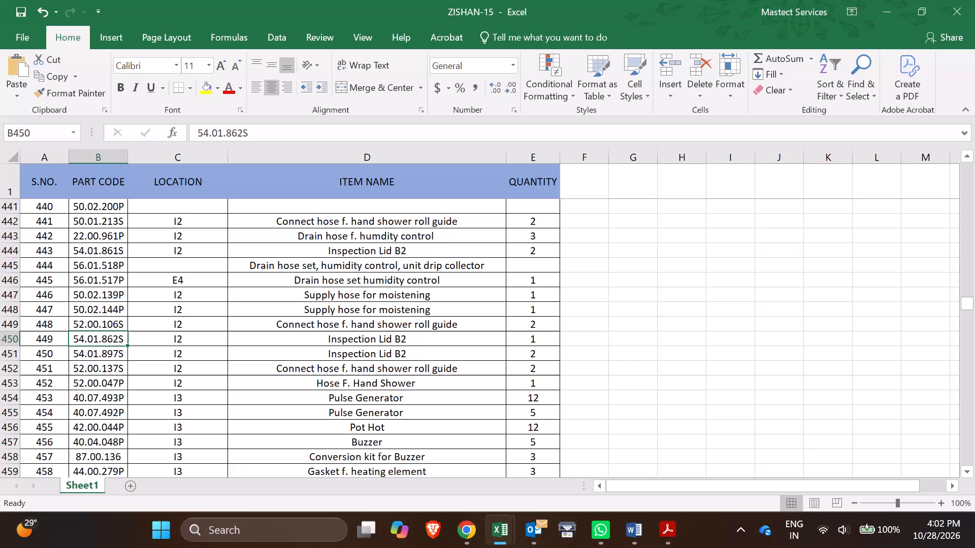
Select the item name cell for part code 52.00.106S in the stock sheet.
click(312, 330)
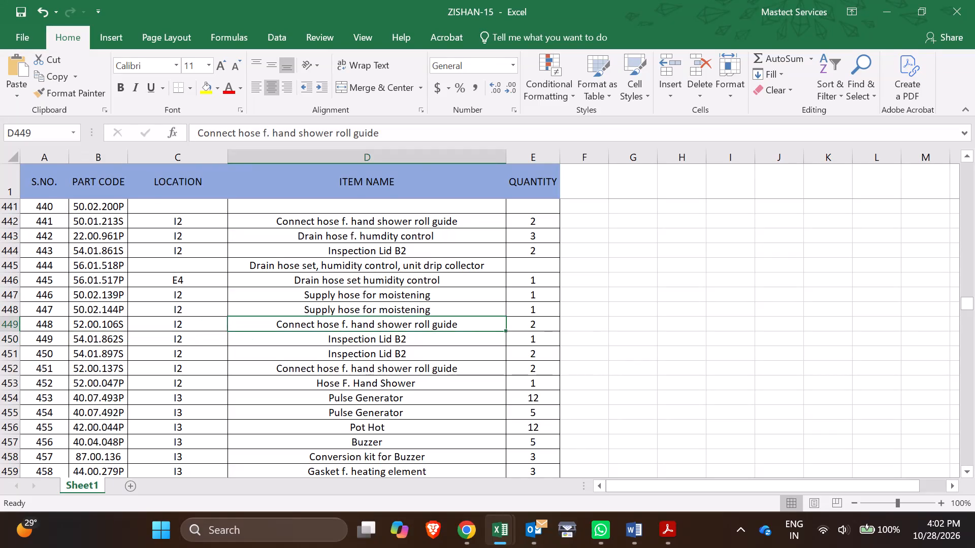
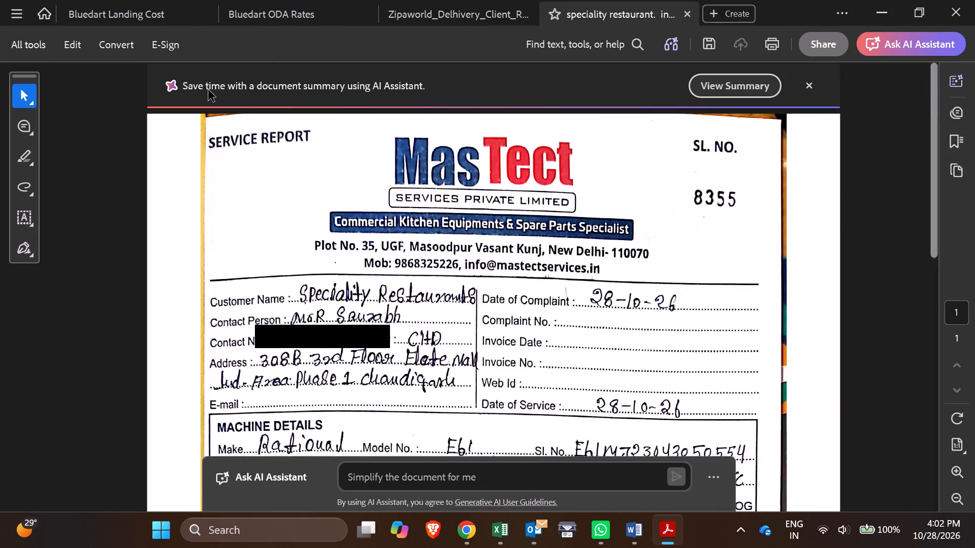
Dismiss the document summary banner and look over the MasTect service report 8355 for Speciality Restaurants.
click(802, 87)
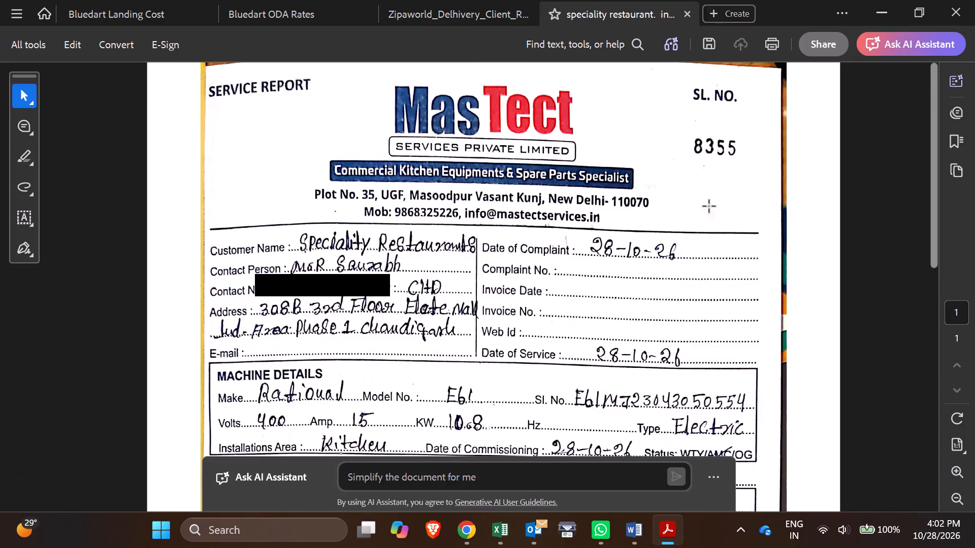
scroll(659, 266, down, 9)
scroll(659, 266, up, 7)
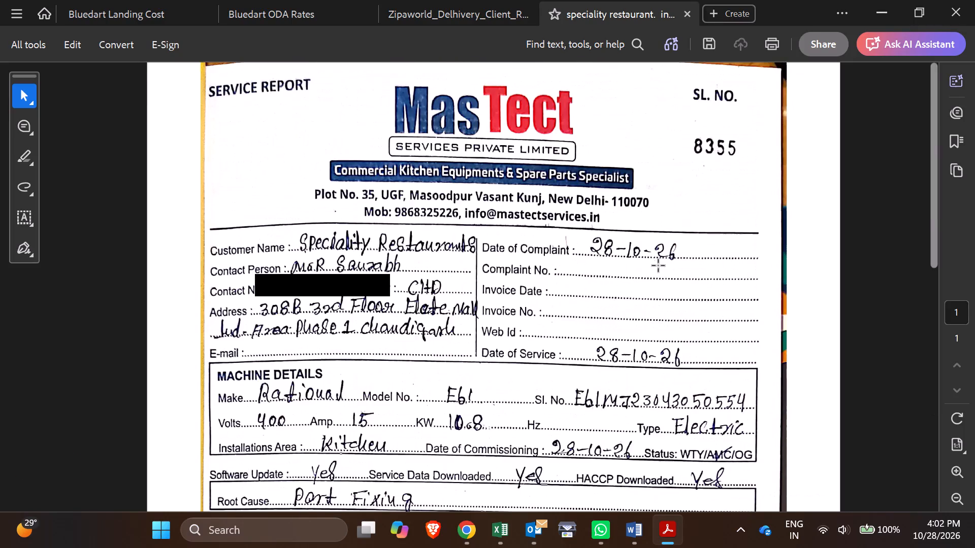
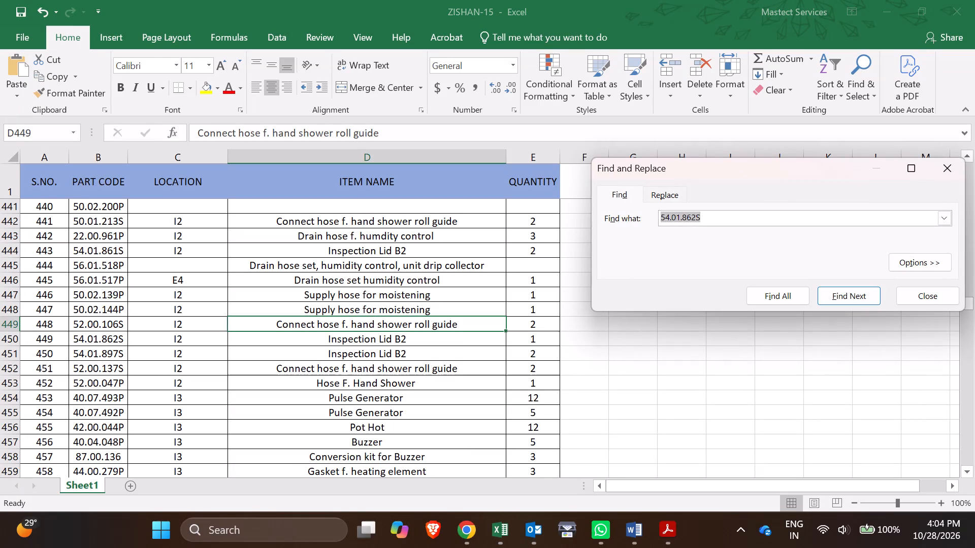
Search the stock sheet for the copied part code 54.02.420S, closing the search when done.
key(BackSpace)
key(ctrl+v)
key(Return)
key(Return)
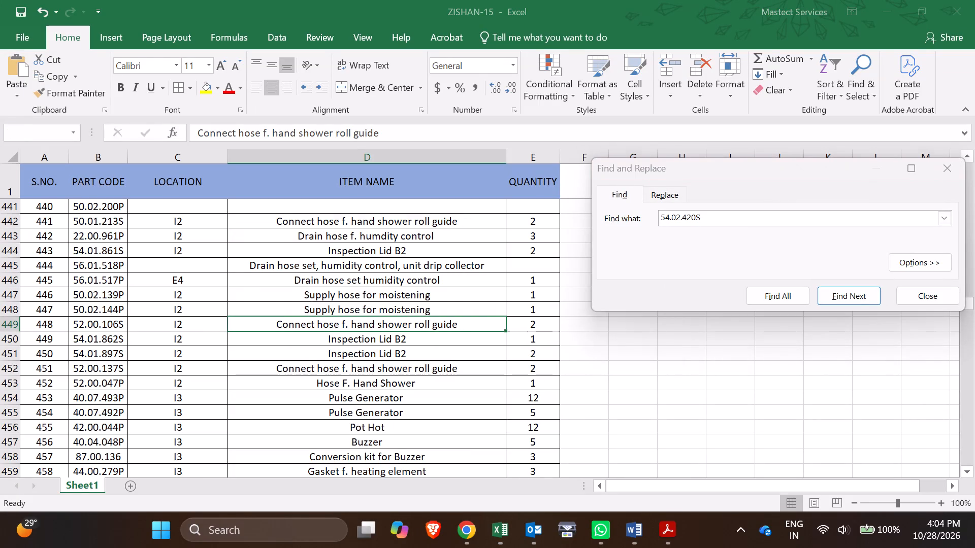
key(Return)
key(Return)
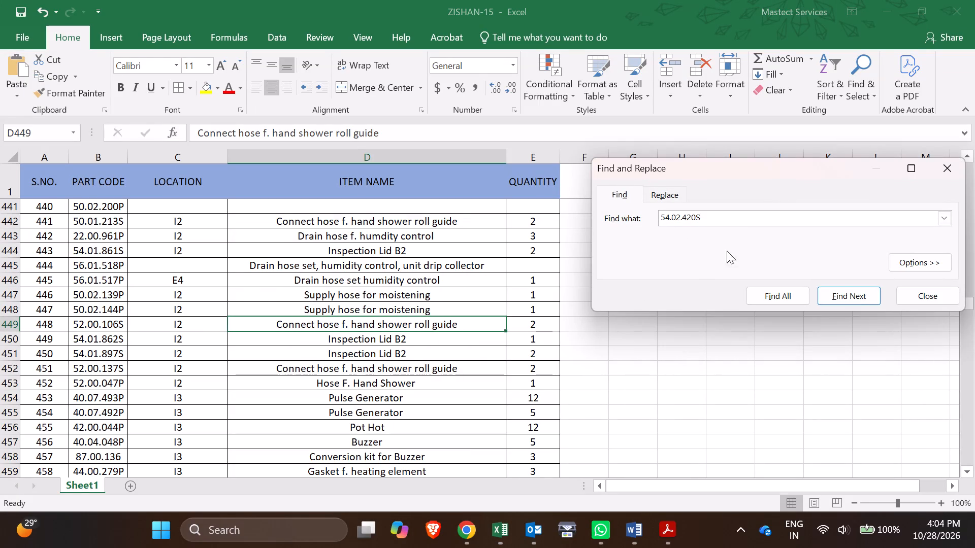
click(930, 174)
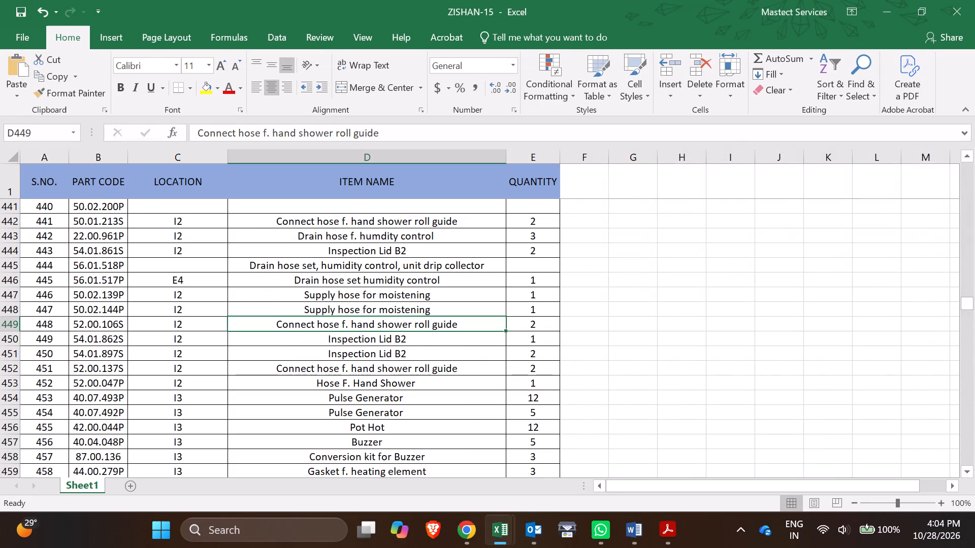
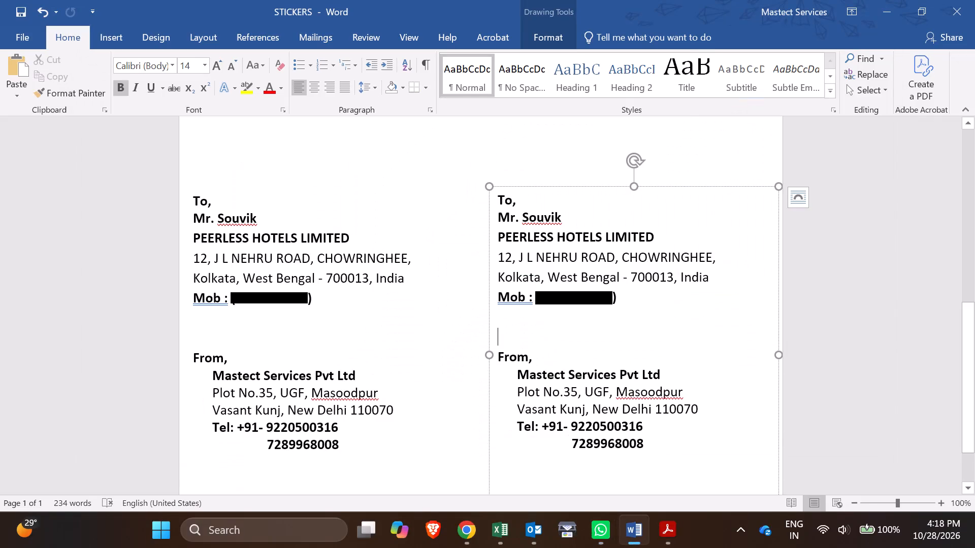
click(606, 291)
scroll(436, 294, up, 7)
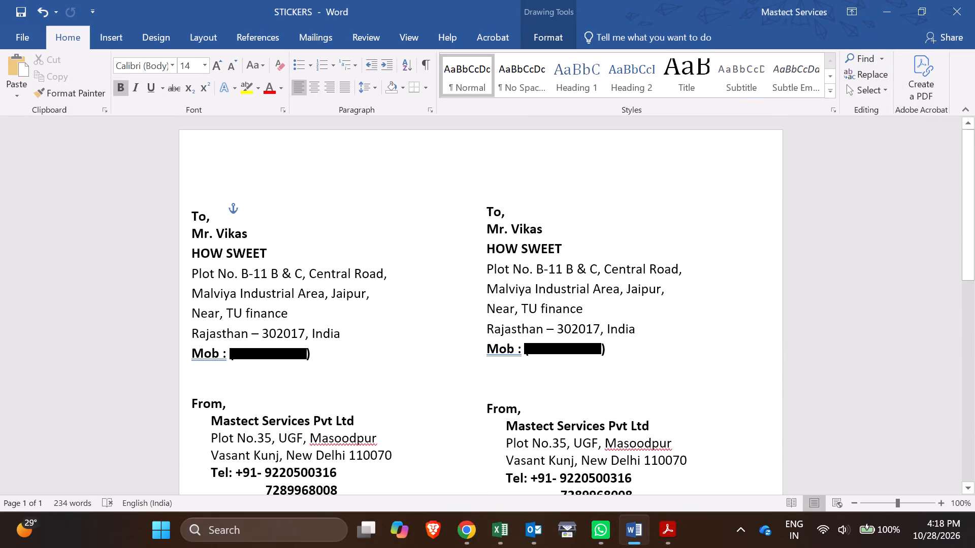
scroll(436, 294, up, 1)
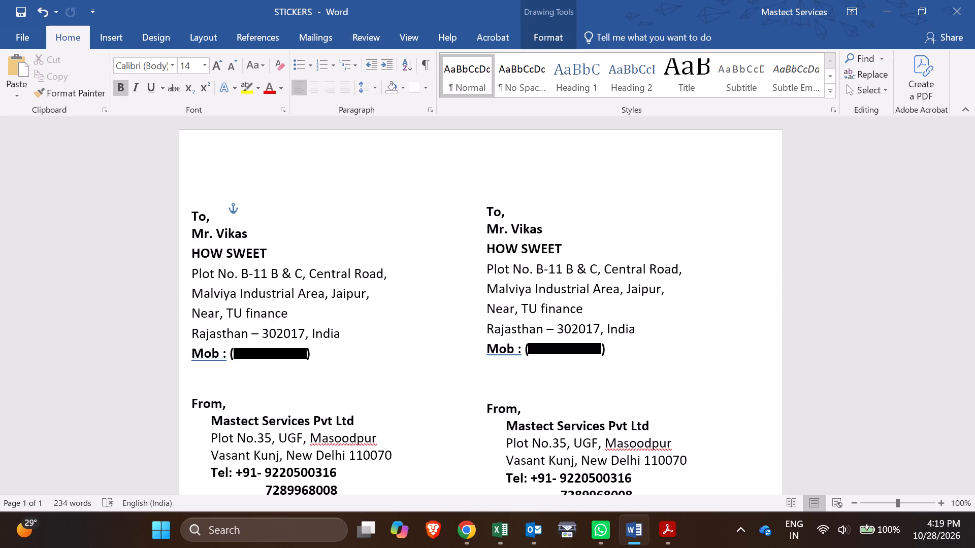
key(ctrl+s)
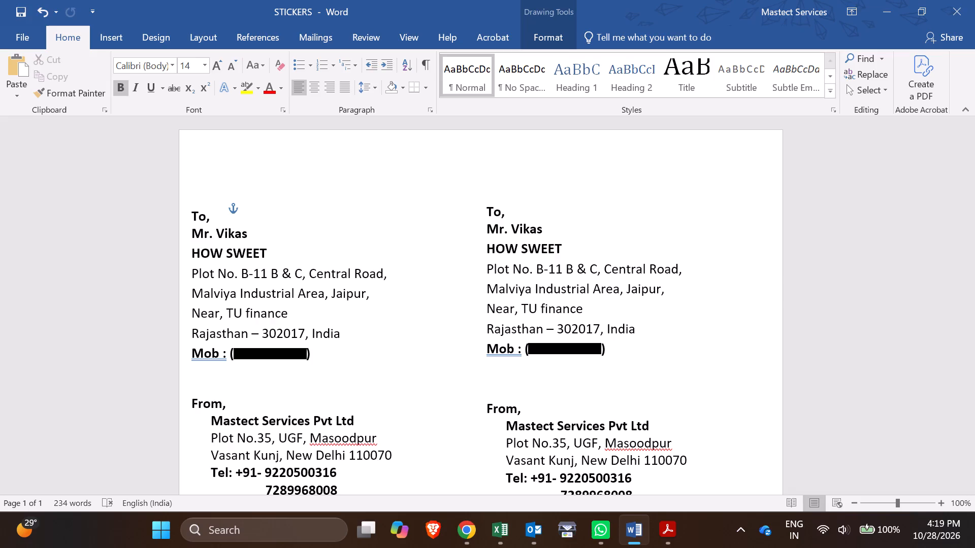
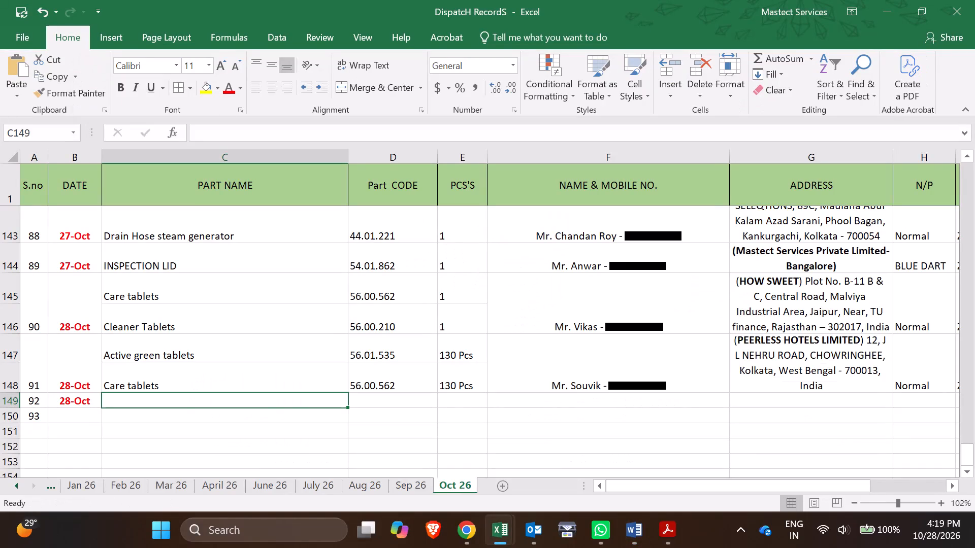
Search the Oct 26 dispatch sheet for the copied address text "Unit no S66", closing the search when done.
key(ctrl+f)
key(BackSpace)
key(ctrl+v)
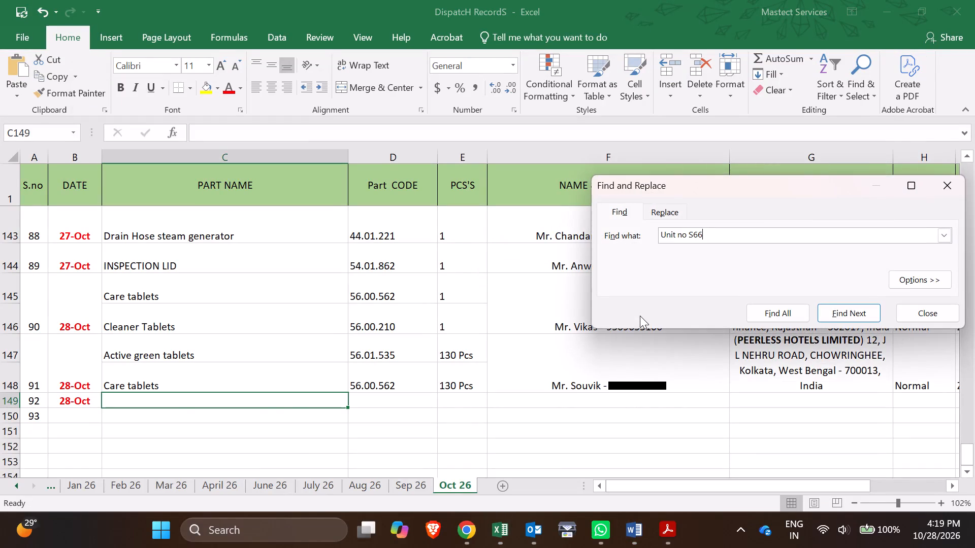
key(Return)
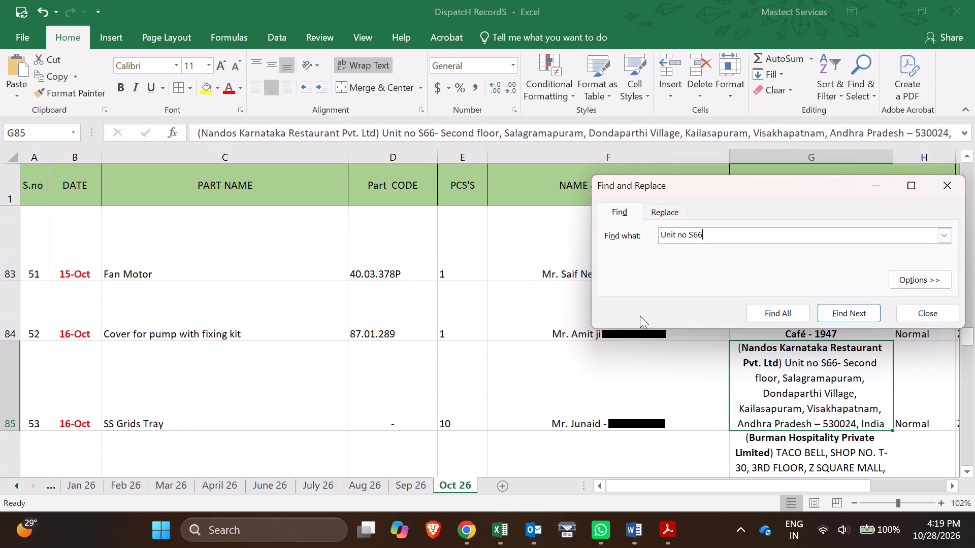
click(948, 191)
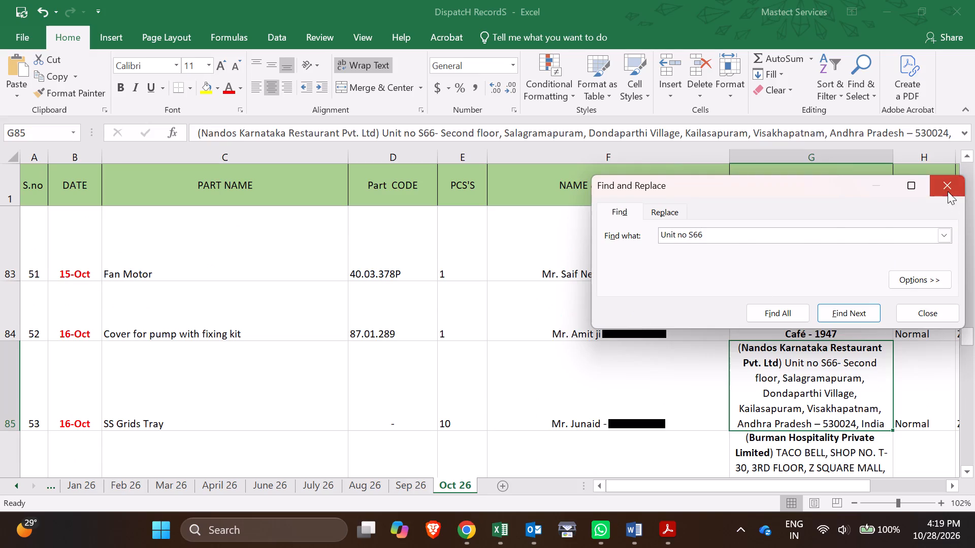
Switch to the Word document, checking back once against the found address entry in the dispatch record.
key(alt+Tab)
key(alt+Tab)
key(alt+Tab)
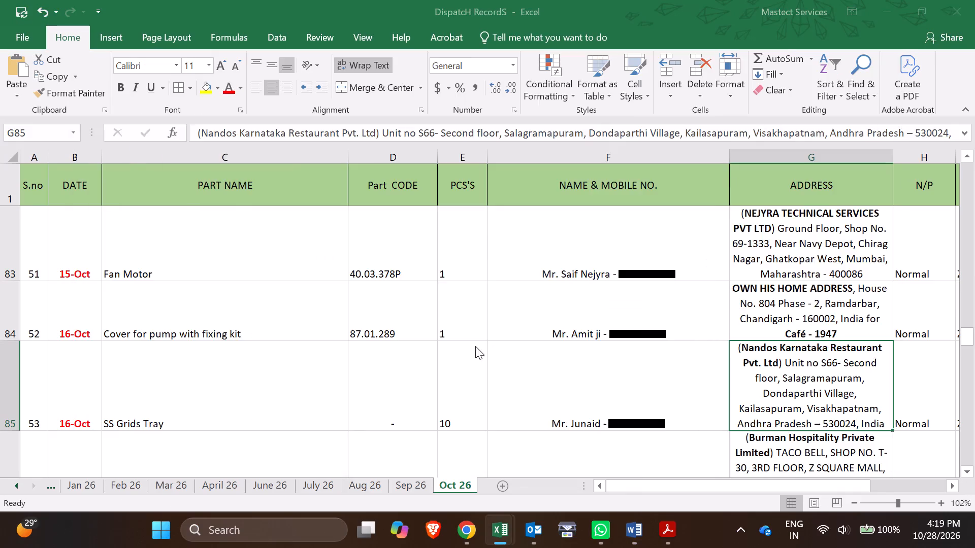
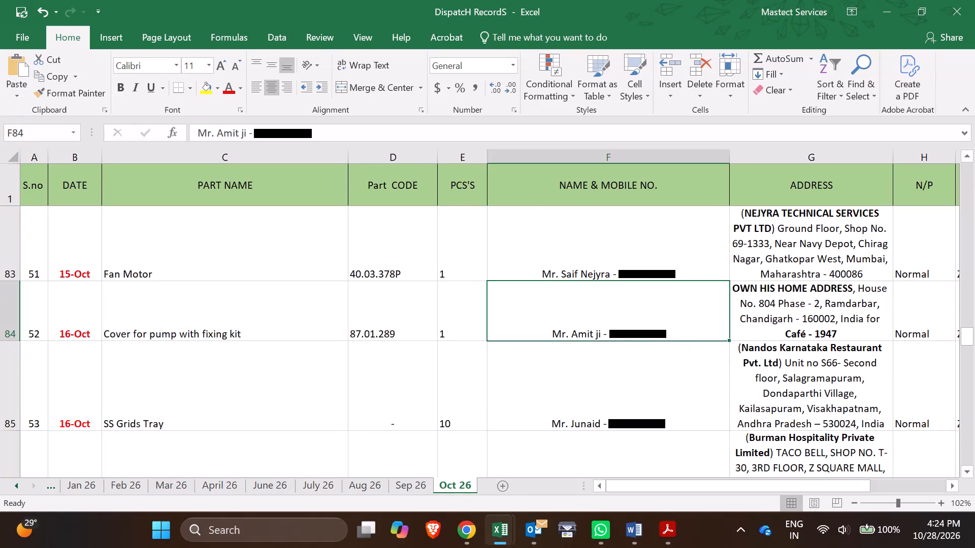
Select the name and mobile number cell of the SS Grids Tray dispatch record and switch to WhatsApp.
click(680, 361)
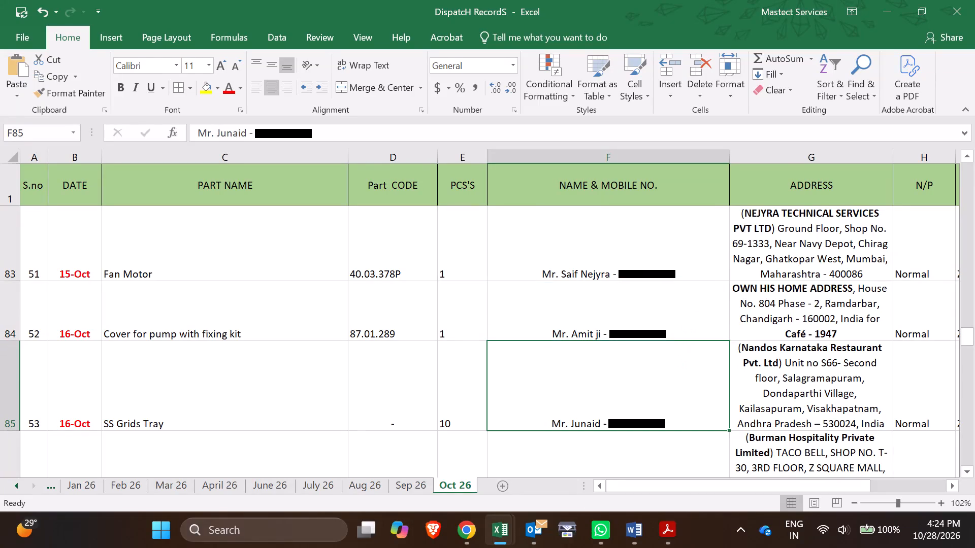
key(alt+Tab)
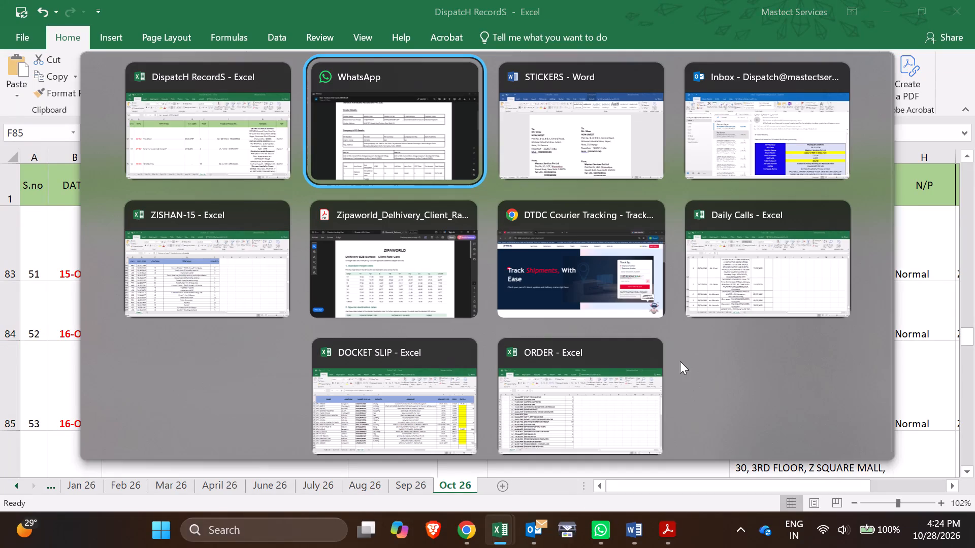
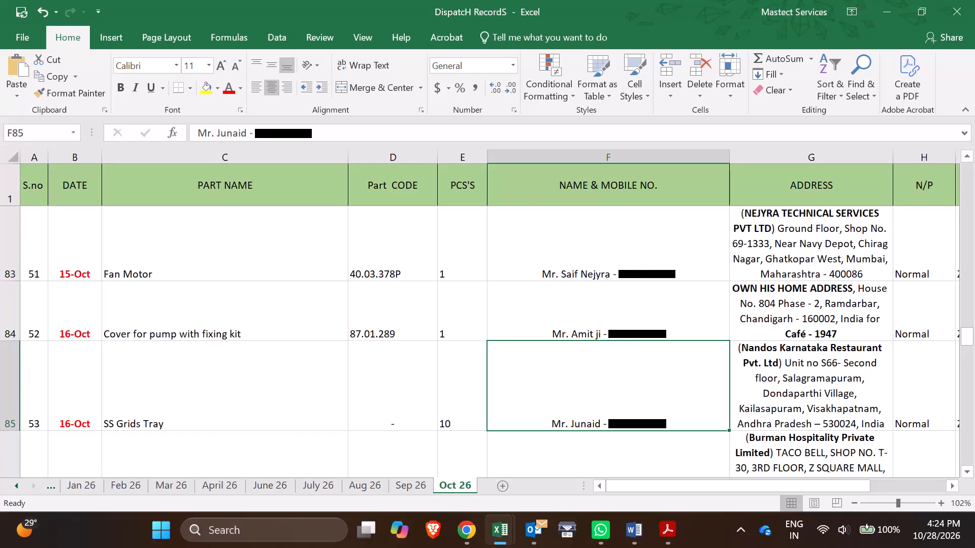
Check the address and contact cells of the SS Grids Tray entry, save the dispatch records workbook, and switch to WhatsApp.
click(776, 388)
click(651, 391)
key(ctrl+s)
key(alt+Tab)
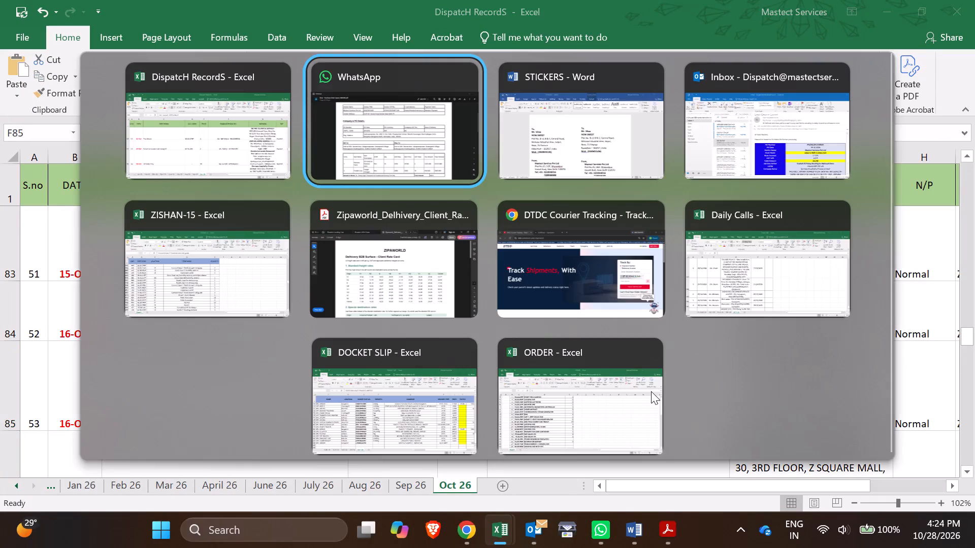
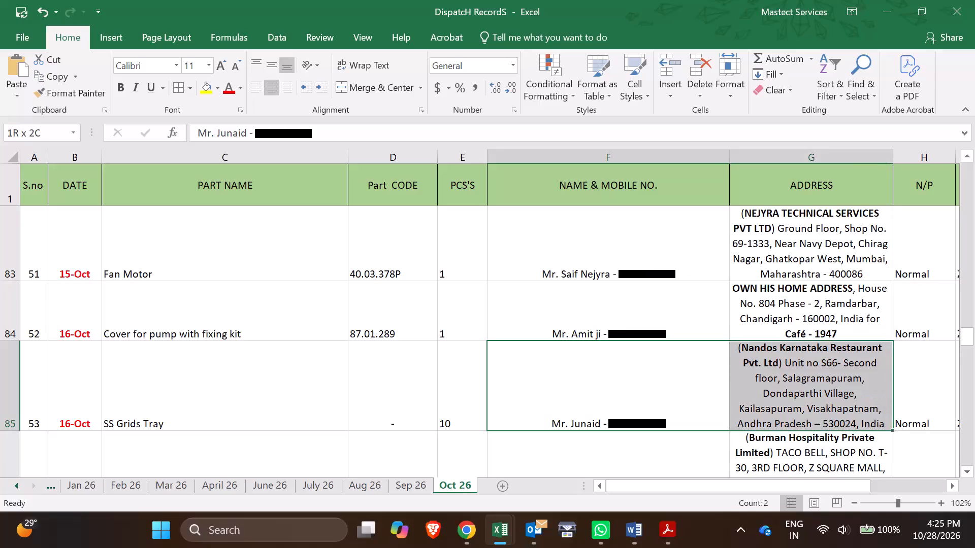
Select the pieces, name and mobile number, and address cells of the SS Grids Tray record in row 85.
key(shift+Left)
key(Left)
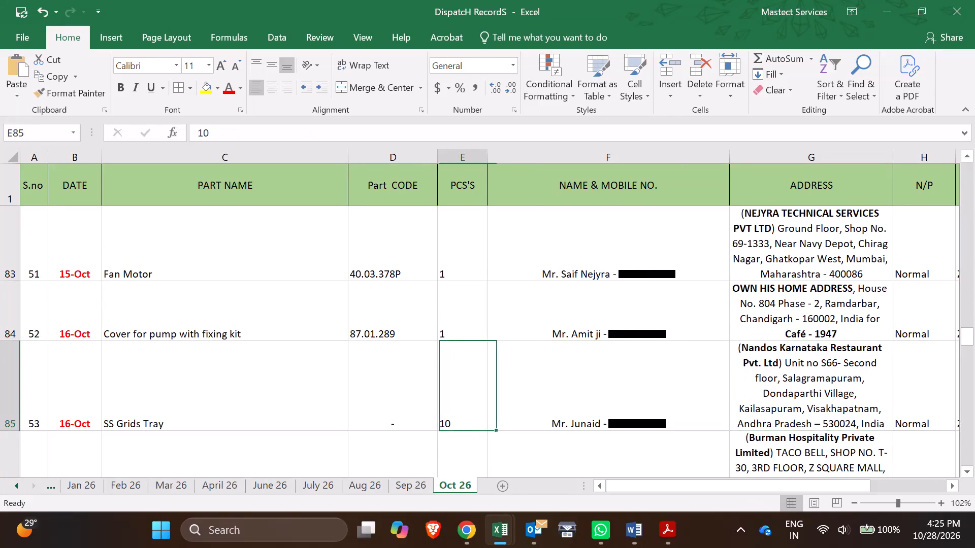
key(shift+Right)
key(shift+Right)
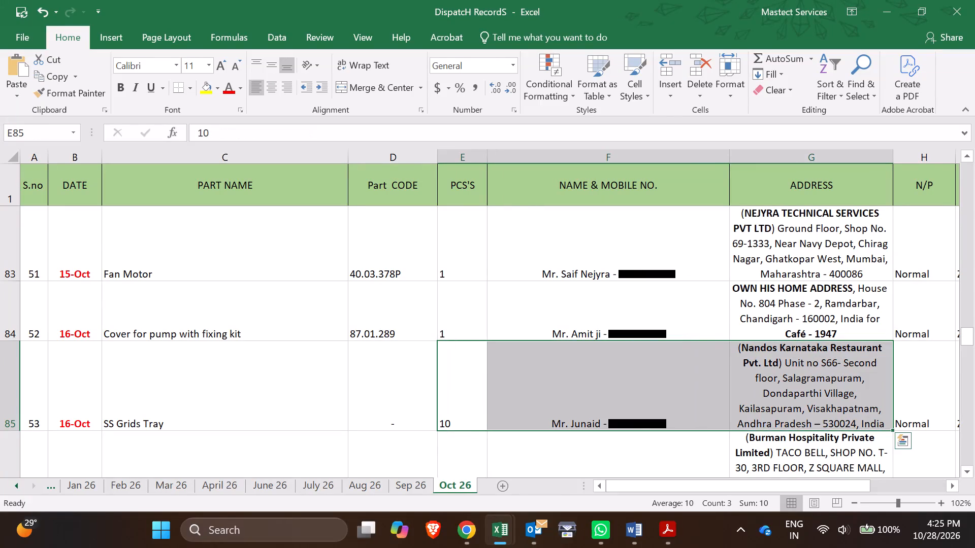
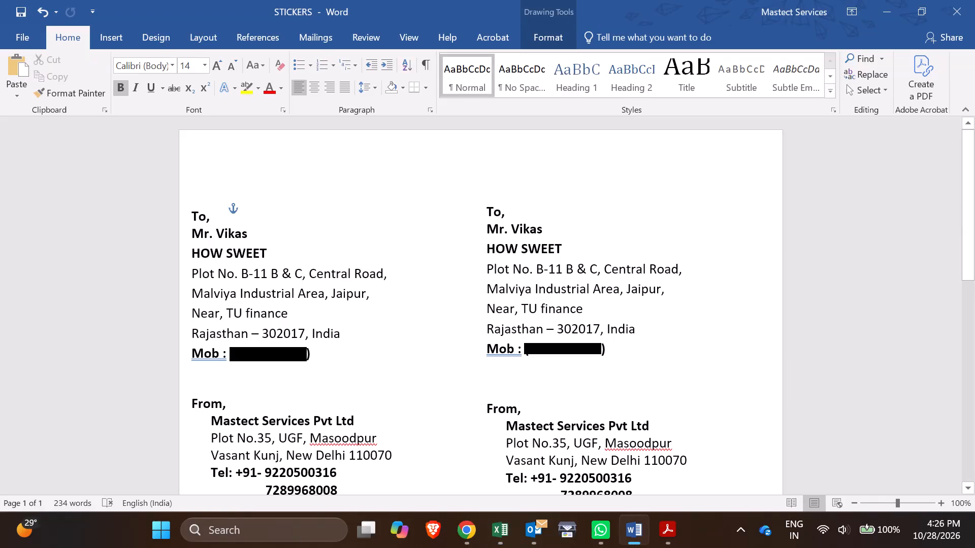
Replace the recipient name on the first sticker with the contact name and mobile number copied from row 85 of the dispatch sheet.
key(alt+Tab)
key(alt+Tab)
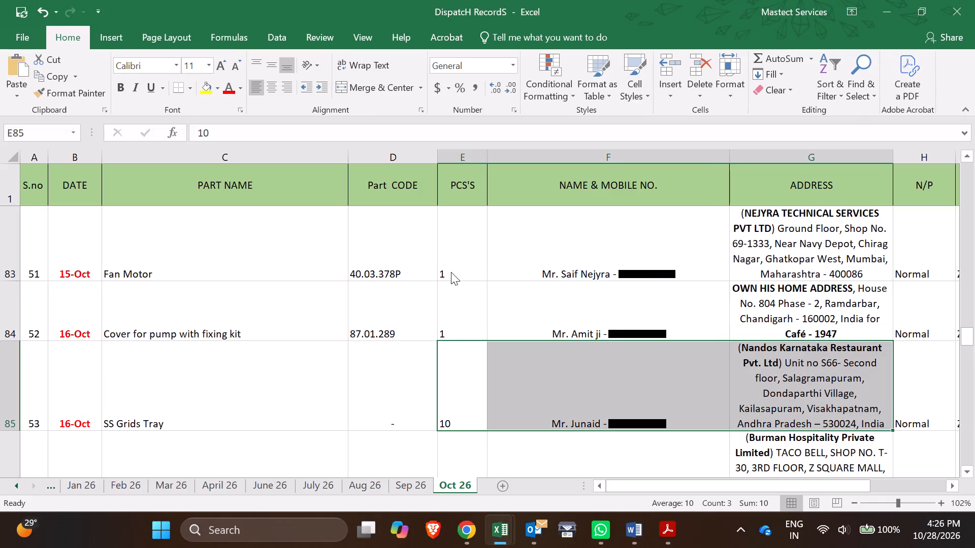
key(alt+Tab)
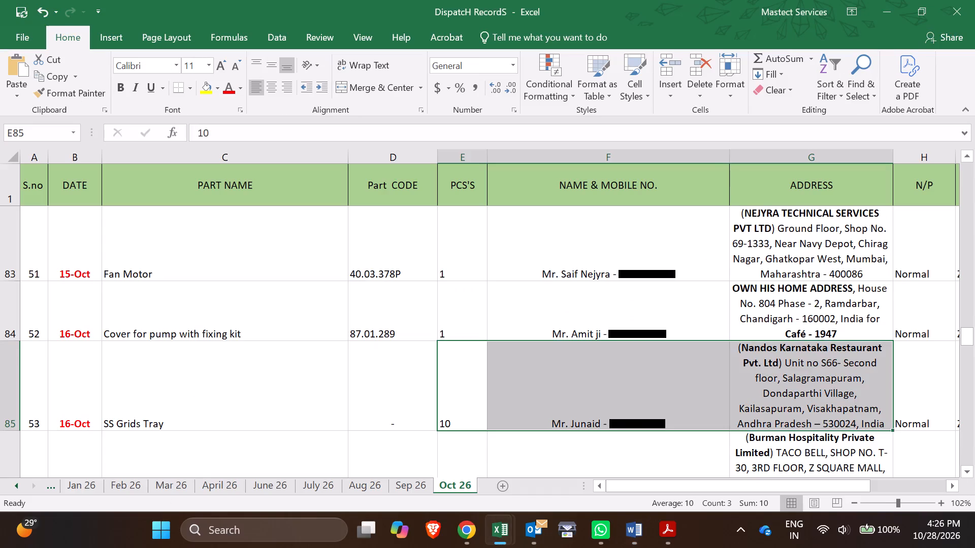
click(620, 382)
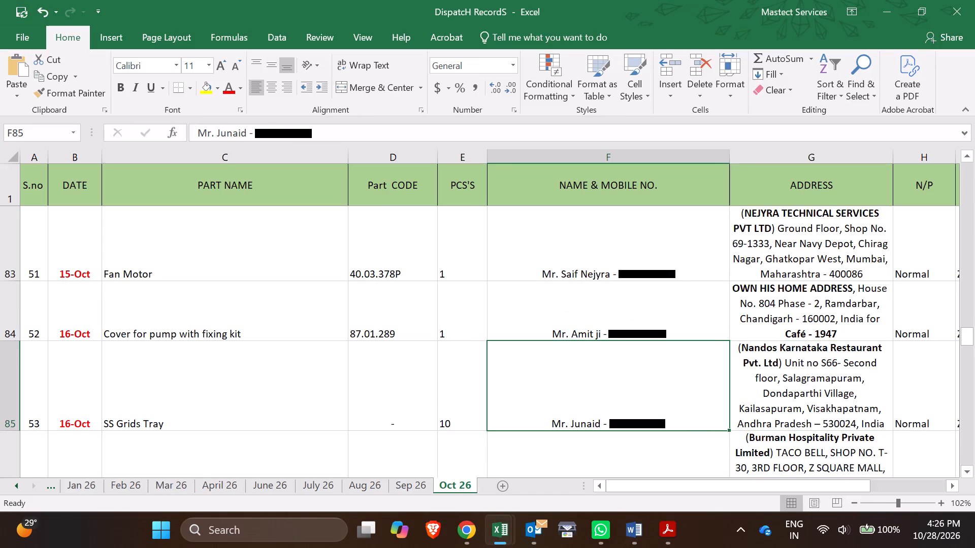
triple_click(282, 131)
key(ctrl+c)
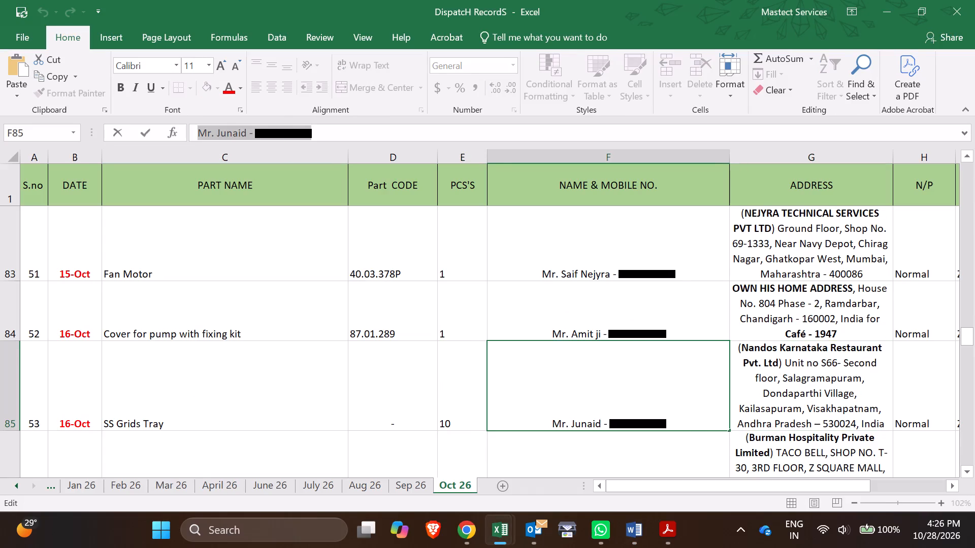
key(alt+Tab)
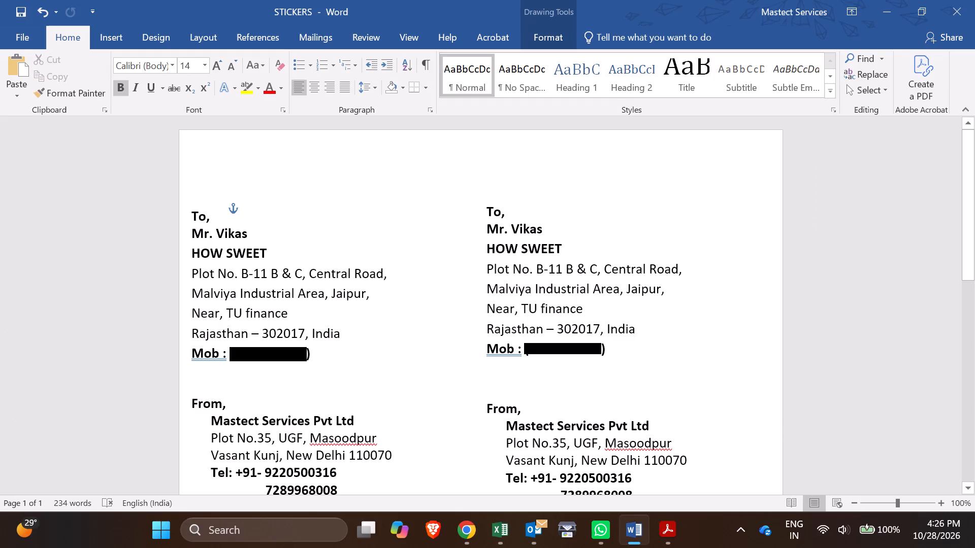
click(191, 240)
key(shift+Down)
key(shift+Left)
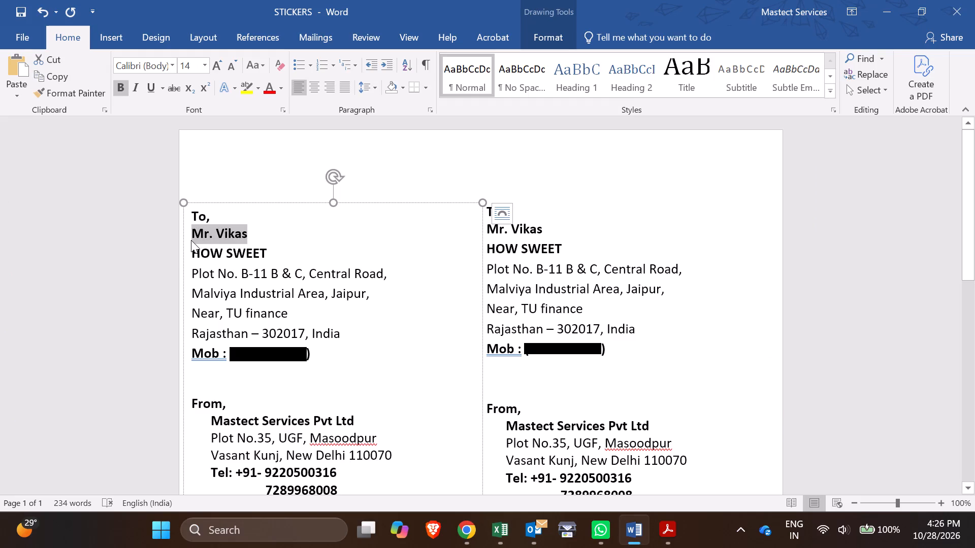
key(ctrl+v)
Move the mobile number from the first sticker's name line into its Mob field, replacing the old number.
key(shift+Left)
key(shift+Left)
key(shift+Left)
key(shift+Left)
key(shift+Left)
key(shift+Left)
key(shift+Left)
key(shift+Left)
key(shift+Left)
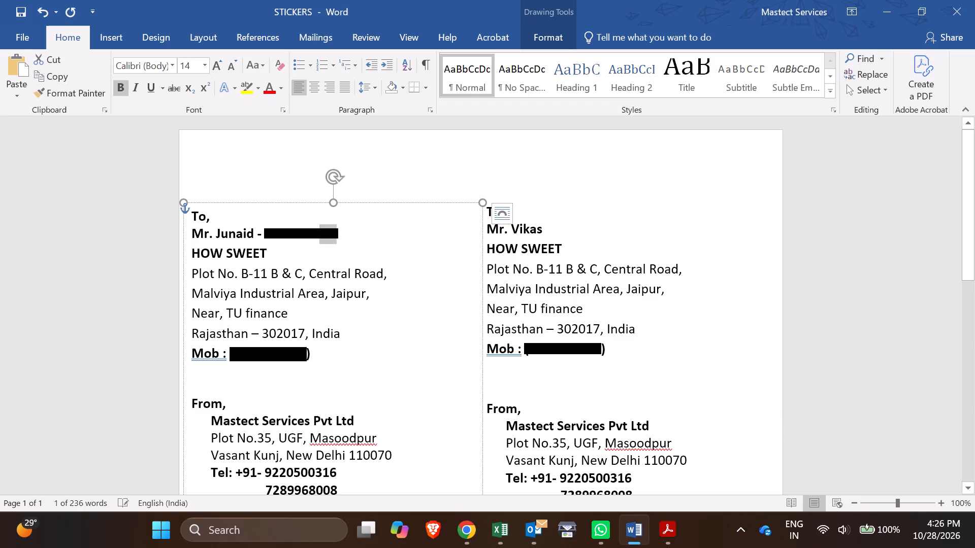
key(shift+Left)
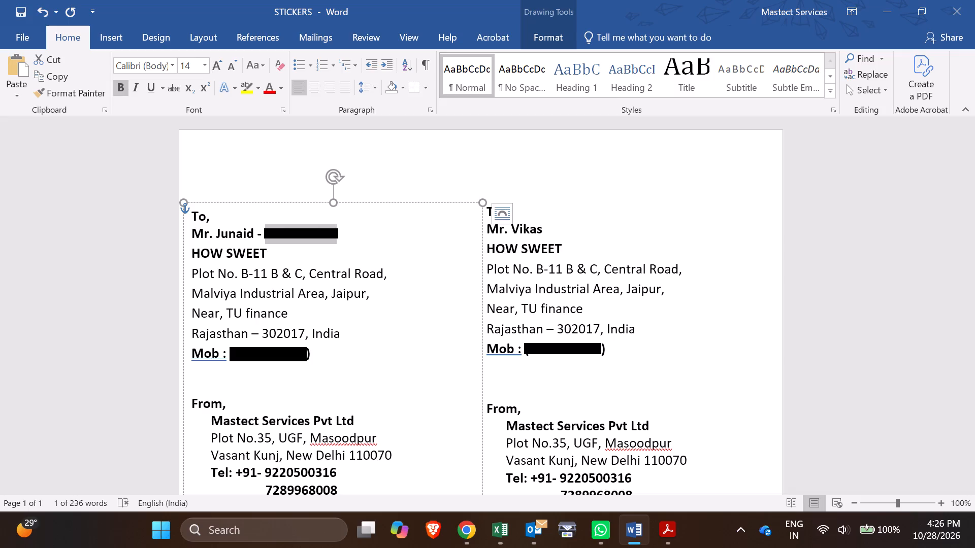
key(ctrl+x)
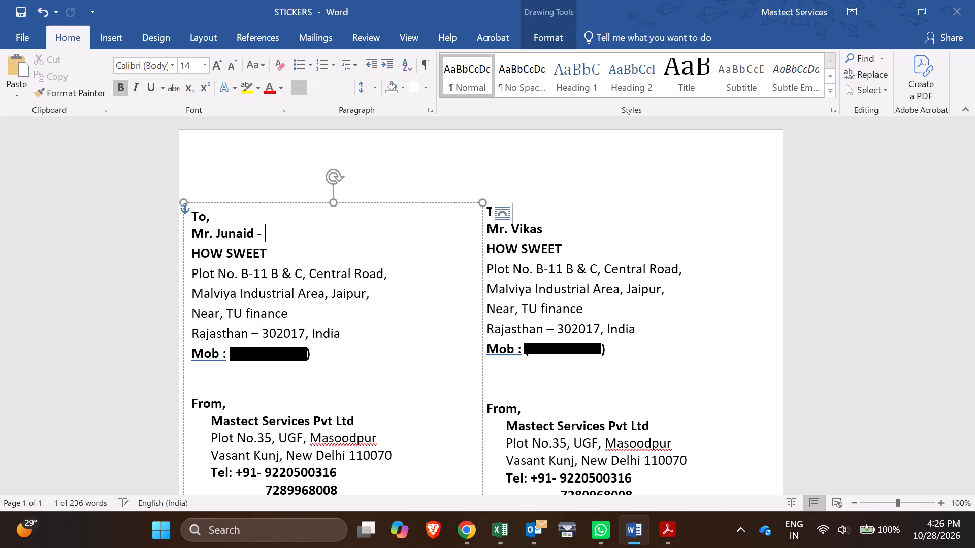
double_click(265, 355)
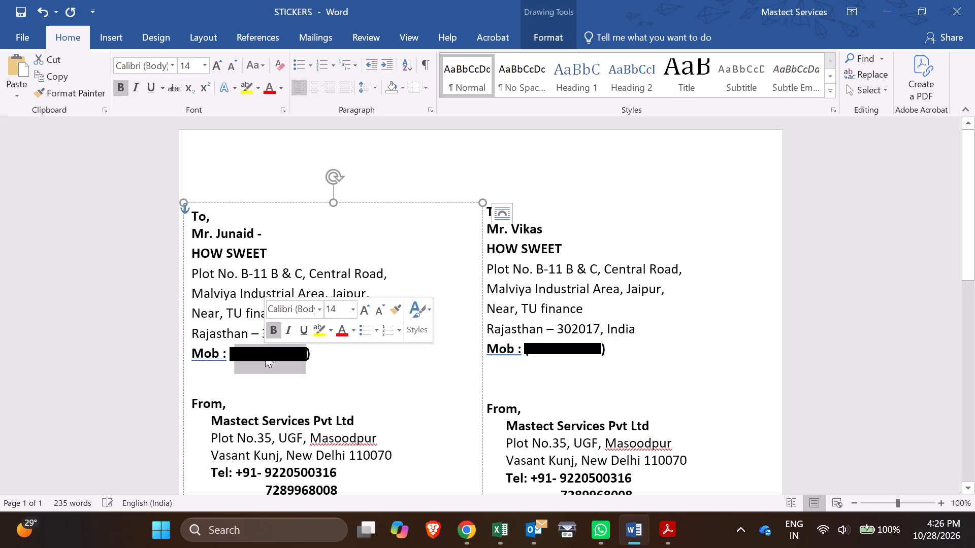
key(ctrl+v)
Remove the leftover dash and spaces after the recipient name on the first sticker.
key(alt+Tab)
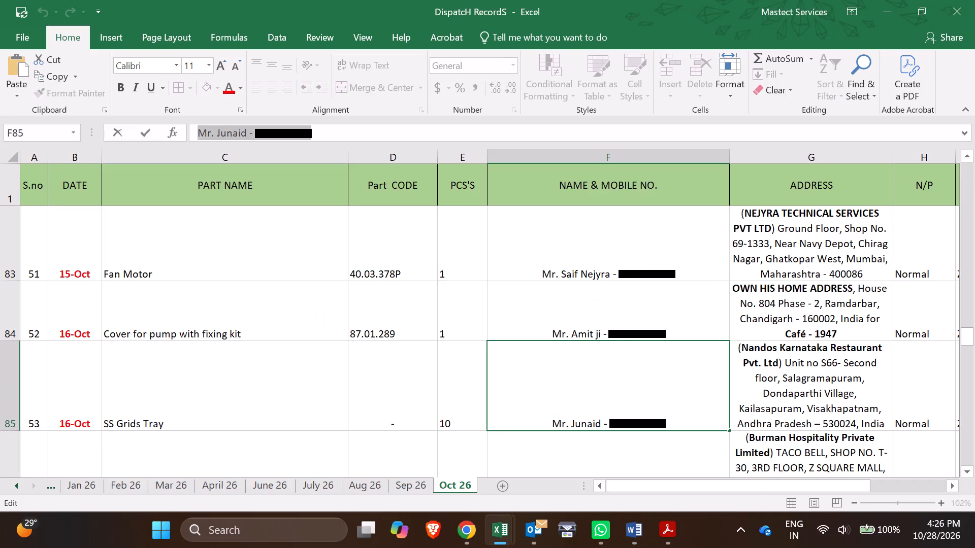
key(alt+Tab)
click(299, 232)
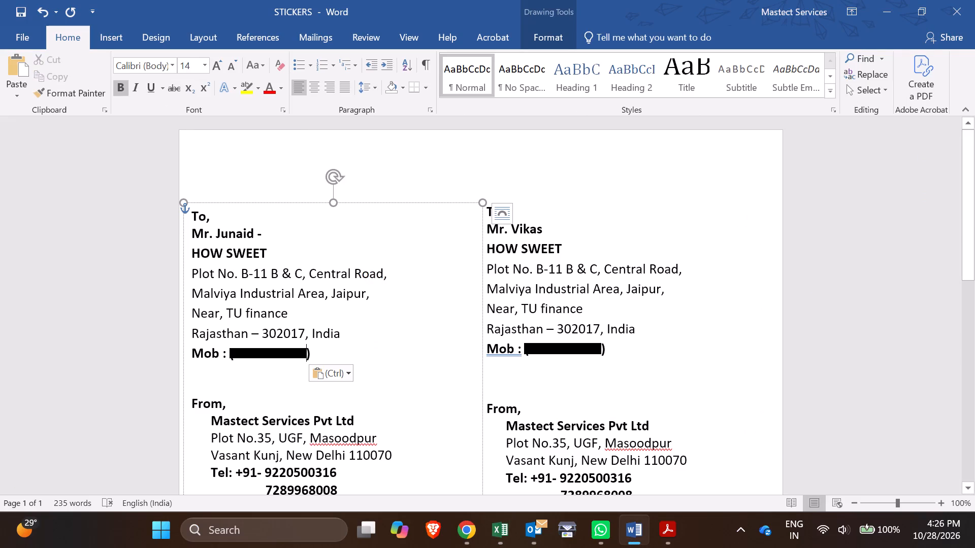
key(BackSpace)
key(BackSpace)
key(BackSpace)
Select the address cell of row 85 in the dispatch workbook and save the workbook.
key(alt+Tab)
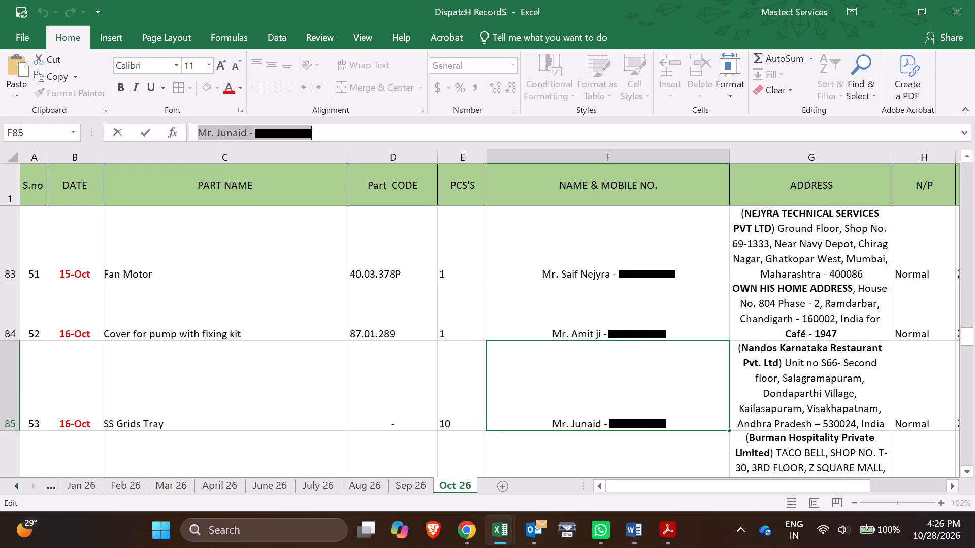
click(779, 359)
key(ctrl+s)
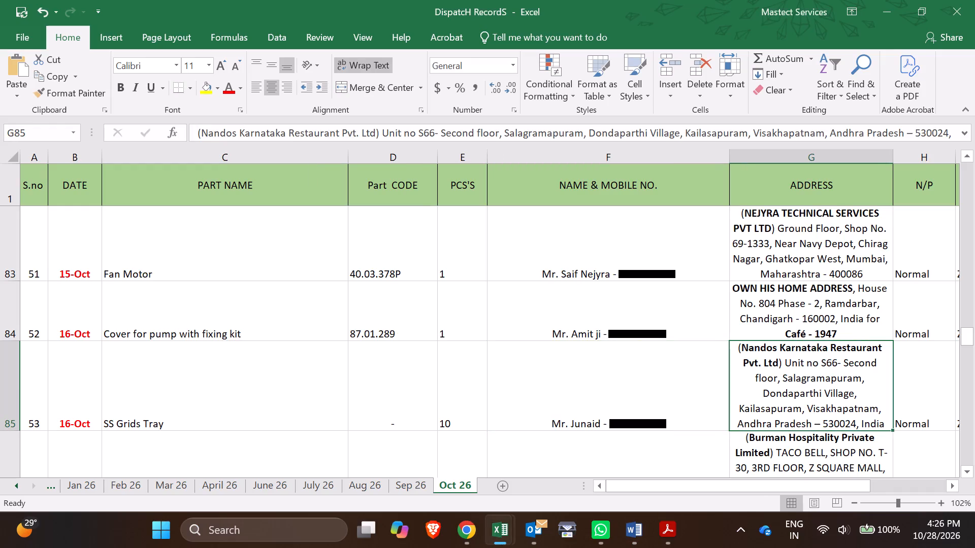
key(alt+Tab)
key(alt+Tab)
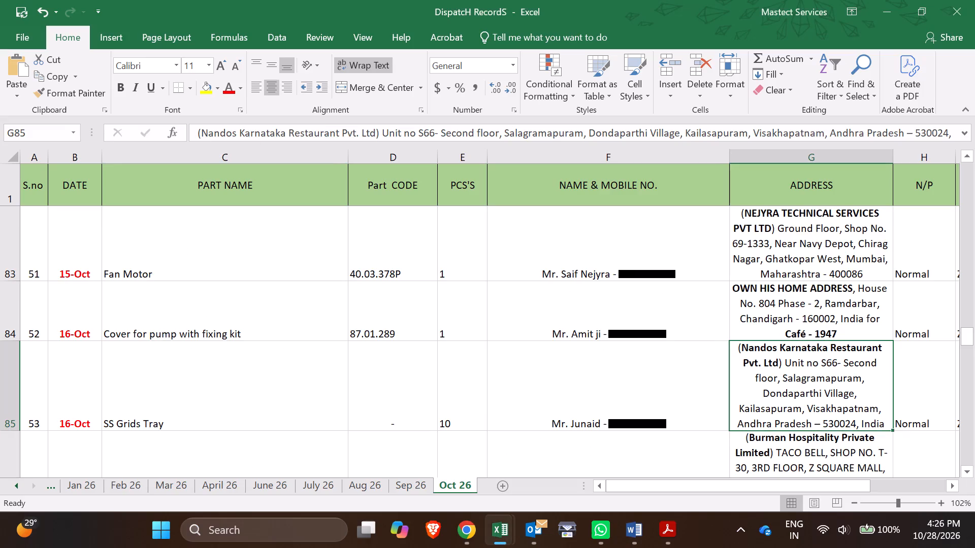
Replace HOW SWEET on the first sticker with Nandos Karnataka Restaurant Pvt. Ltd, copied from row 85's address without the brackets.
click(205, 132)
key(shift+Right)
key(shift+Right)
key(shift+Right)
key(shift+Right)
key(shift+Right)
key(shift+Right)
key(shift+Right)
key(shift+Right)
key(shift+Right)
key(shift+Right)
key(shift+Right)
key(shift+Right)
key(shift+Right)
key(shift+Right)
key(shift+Right)
key(shift+Right)
key(shift+Right)
key(shift+Right)
key(shift+Right)
key(shift+Right)
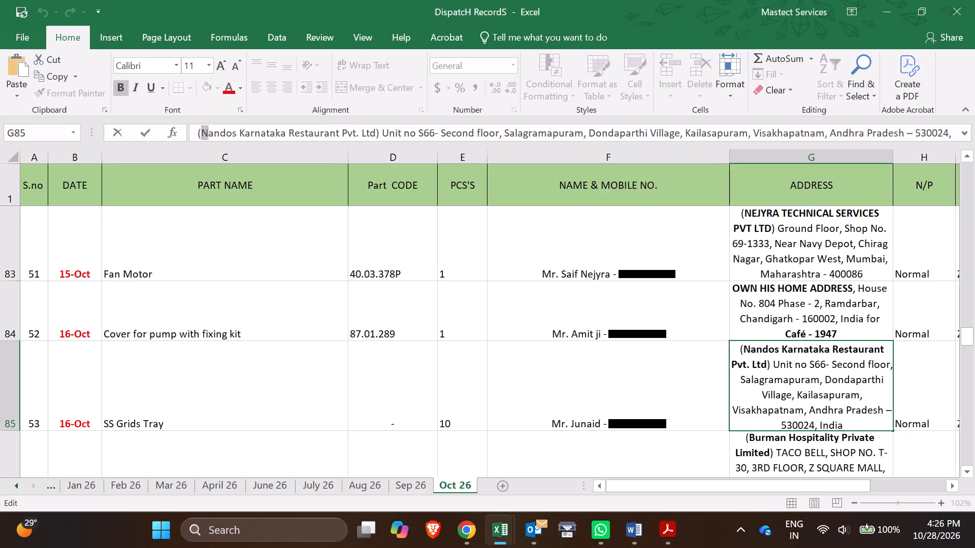
key(shift+Right)
key(shift+Right)
key(shift+Right)
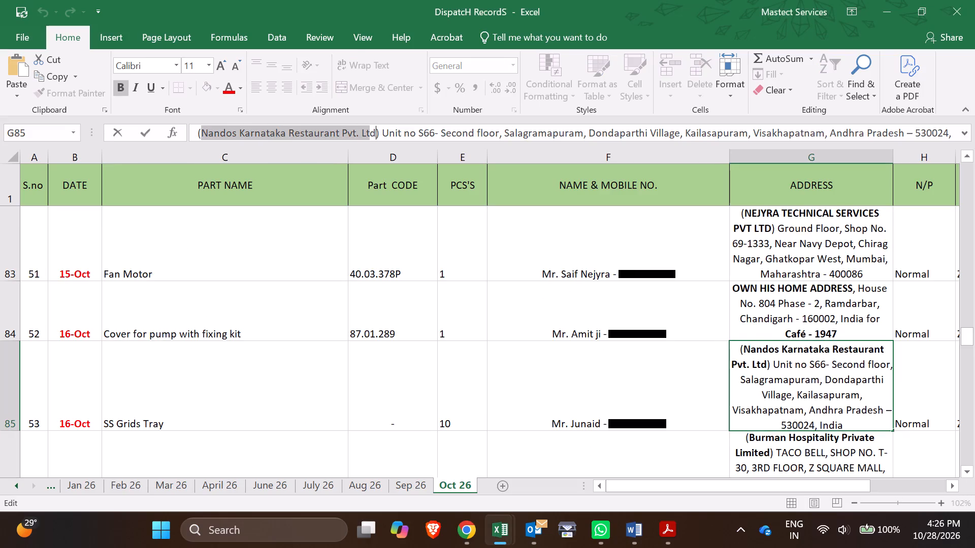
key(ctrl+c)
key(alt+Tab)
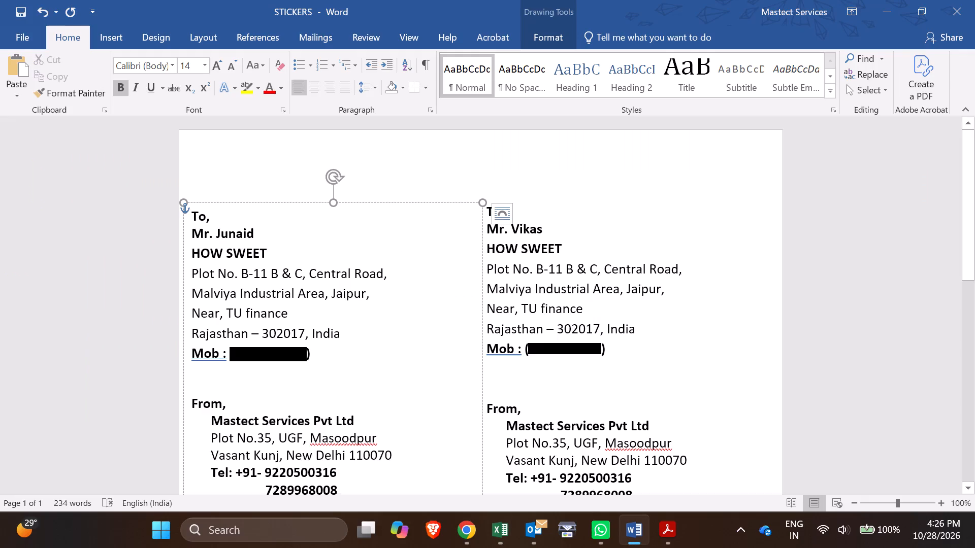
click(192, 252)
key(shift+Down)
key(shift+Left)
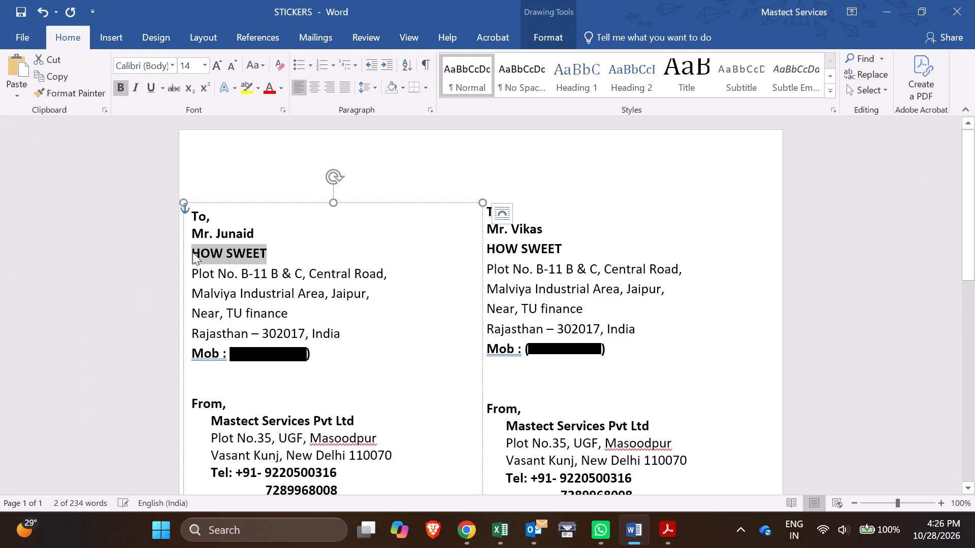
key(ctrl+v)
Copy the unit, floor and first locality portion of row 85's address and switch back to the stickers document.
key(alt+Tab)
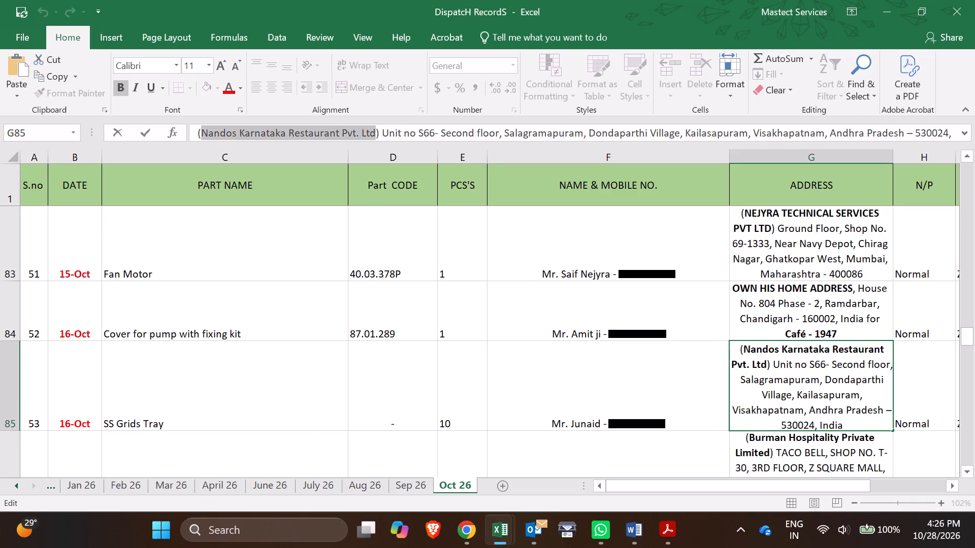
click(388, 138)
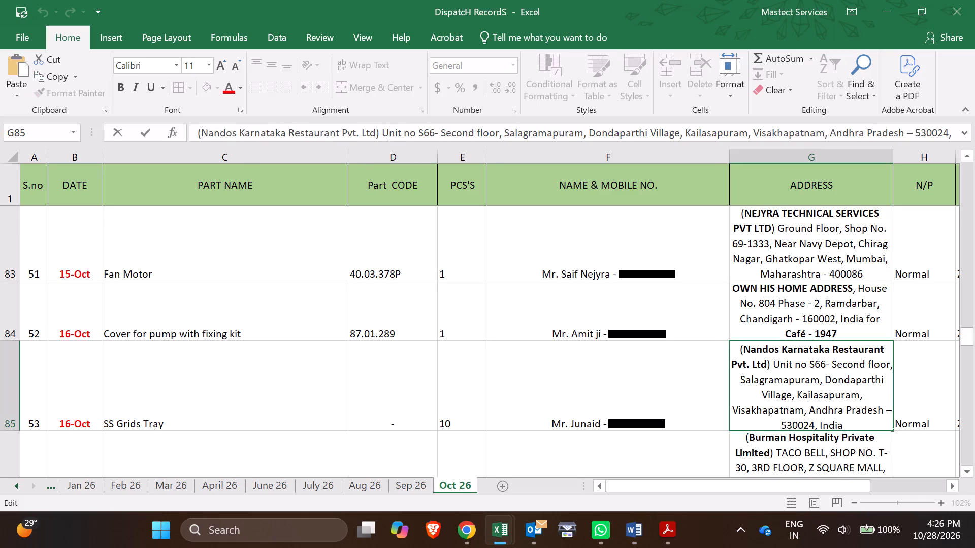
key(Left)
key(shift+Right)
key(shift+Right)
key(shift+Right)
key(shift+Right)
key(shift+Right)
key(shift+Right)
key(shift+Right)
key(shift+Right)
key(shift+Right)
key(shift+Right)
key(shift+Right)
key(shift+Right)
key(shift+Right)
key(shift+Right)
key(shift+Right)
key(shift+Right)
key(shift+Right)
key(shift+Right)
key(shift+Right)
key(shift+Right)
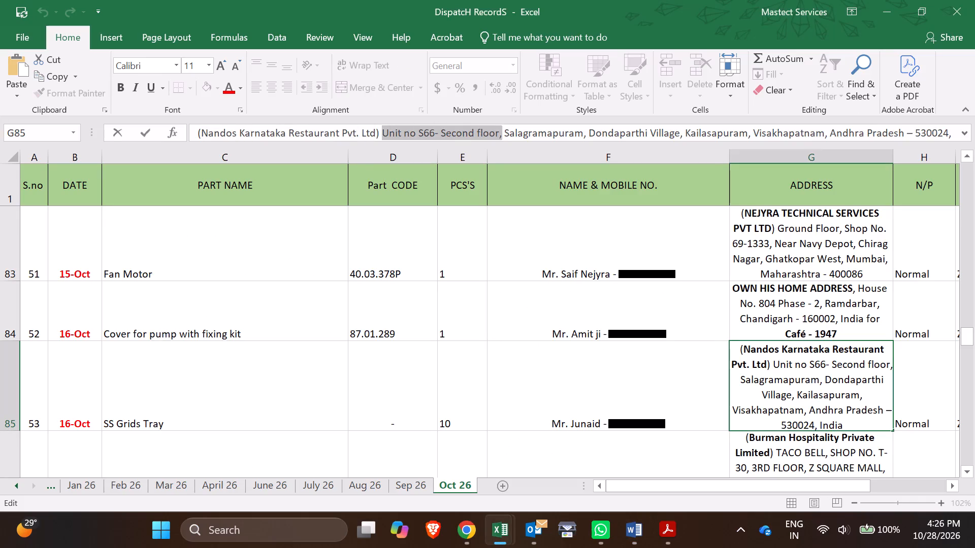
key(shift+Right)
key(shift+Right)
key(shift+Right)
key(shift+Right)
key(shift+Right)
key(shift+Right)
key(shift+Right)
key(shift+Right)
key(shift+Right)
key(shift+Right)
key(shift+Right)
key(shift+Right)
key(shift+Right)
key(shift+Right)
key(shift+Right)
key(shift+Right)
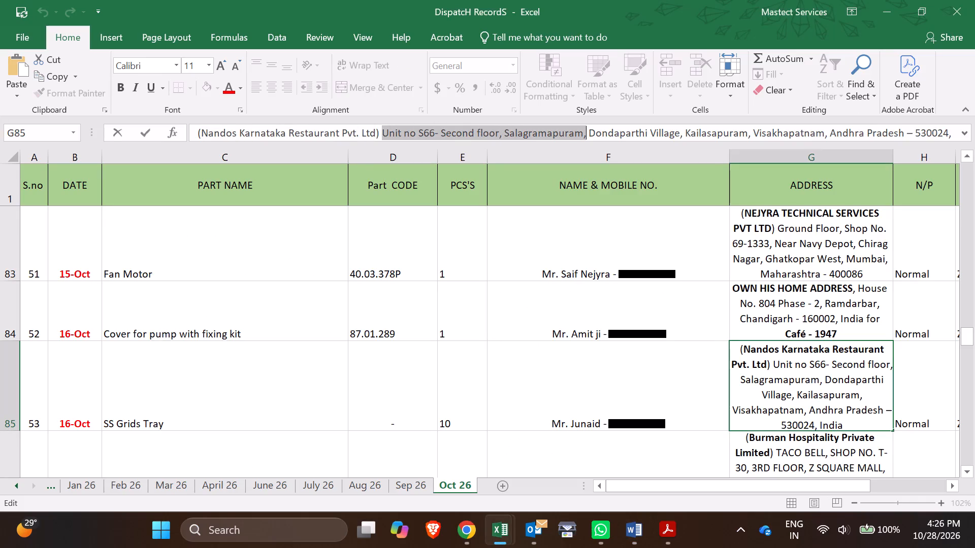
key(ctrl+c)
key(alt+Tab)
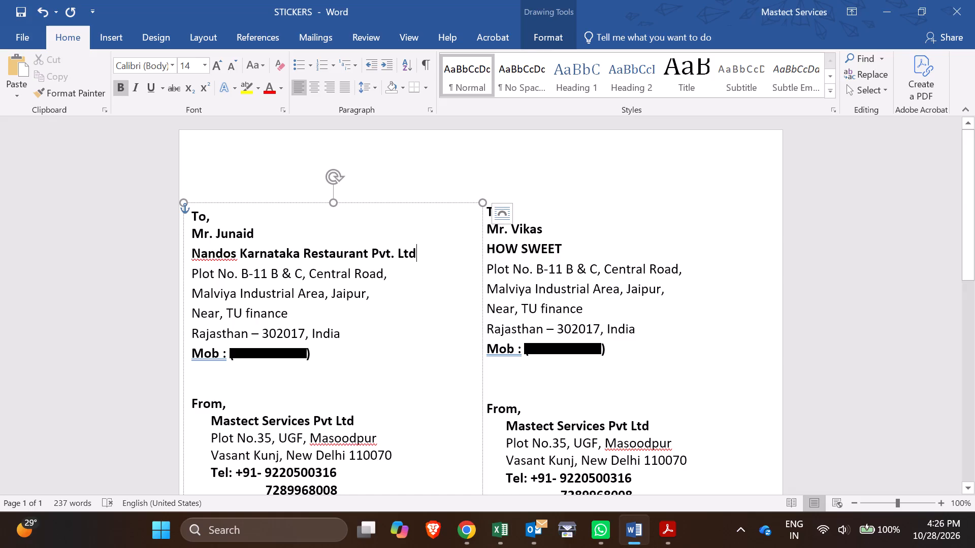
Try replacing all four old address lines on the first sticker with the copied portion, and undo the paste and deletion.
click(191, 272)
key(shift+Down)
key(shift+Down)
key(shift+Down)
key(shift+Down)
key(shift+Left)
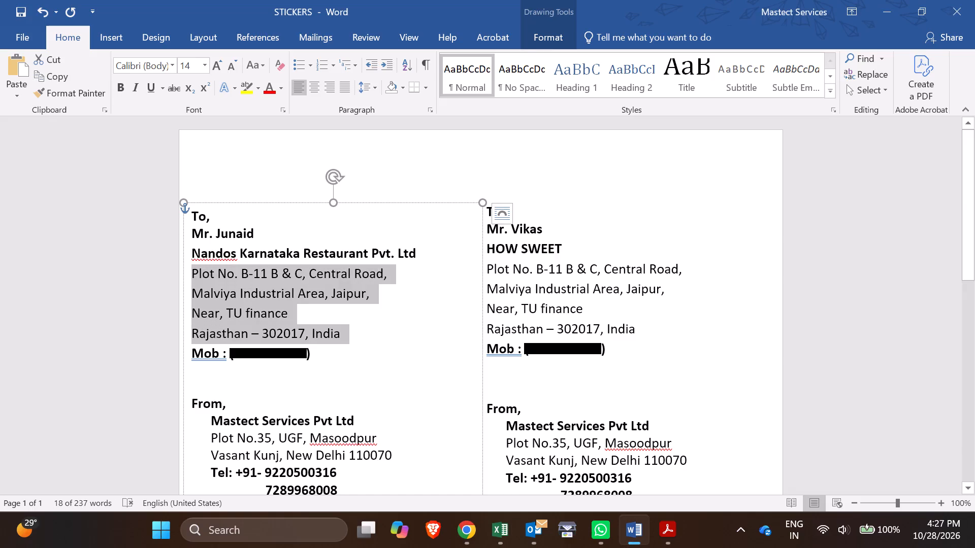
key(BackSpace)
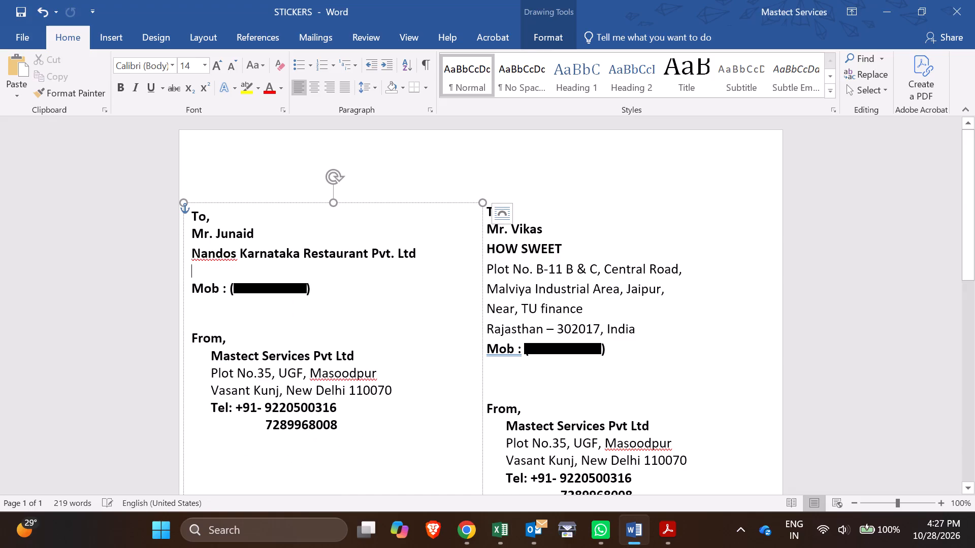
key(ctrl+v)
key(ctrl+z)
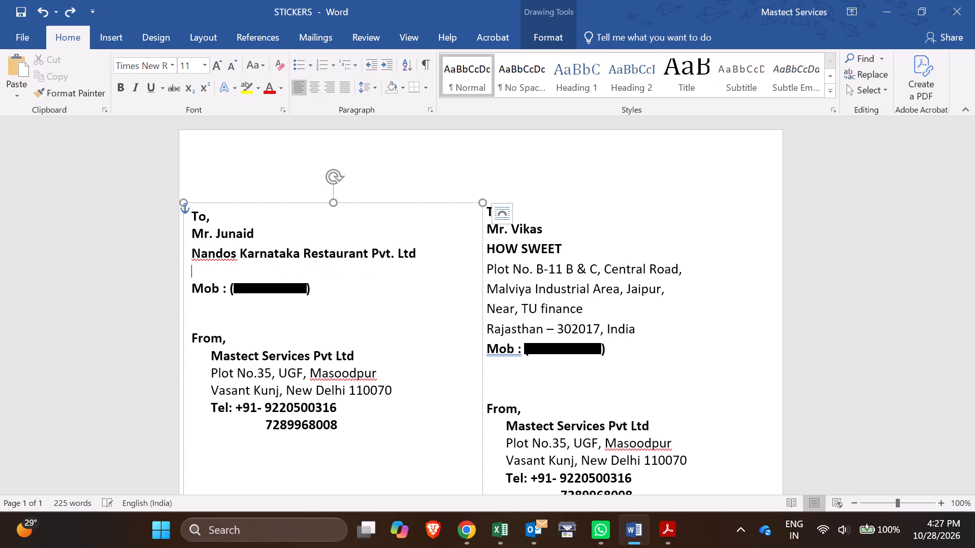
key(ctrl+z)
Replace only the first old address line on the first sticker with the copied unit, floor and locality portion.
click(192, 273)
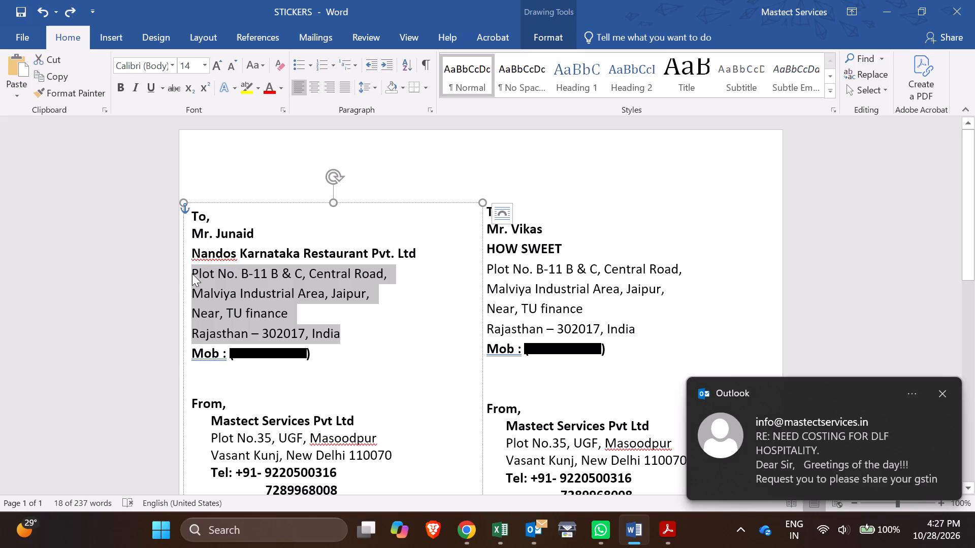
key(shift+Down)
key(shift+Left)
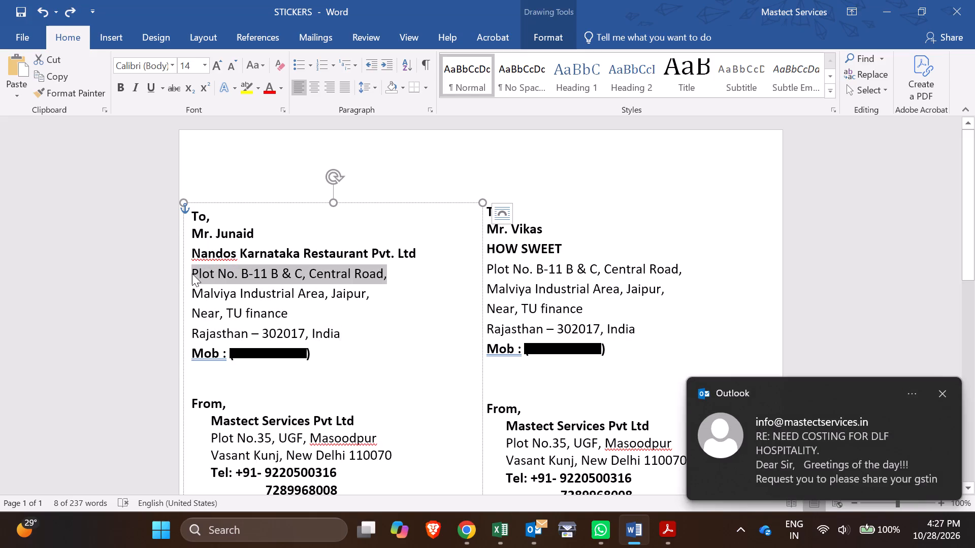
key(ctrl+v)
Replace the second address line on the first sticker with the village and area portion copied from row 85's address, without its trailing space.
key(alt+Tab)
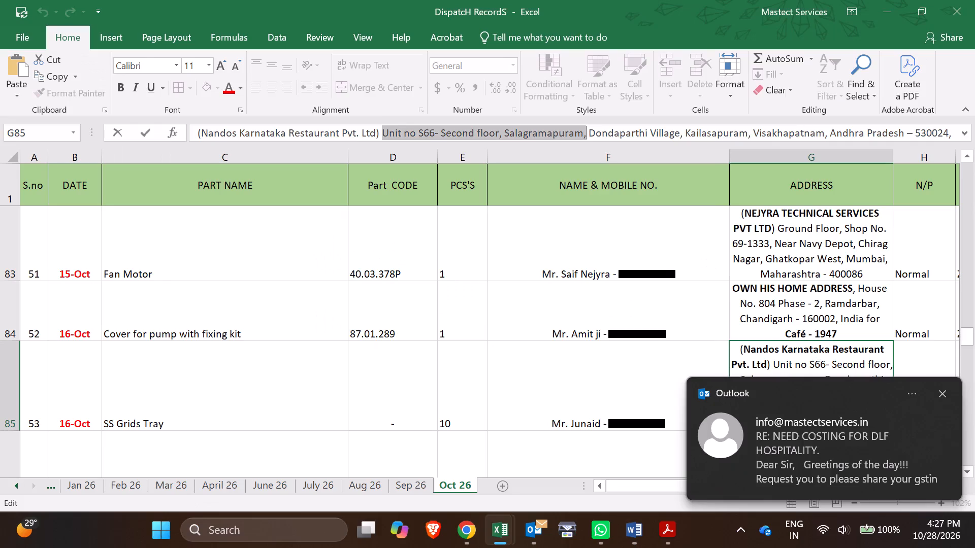
click(941, 392)
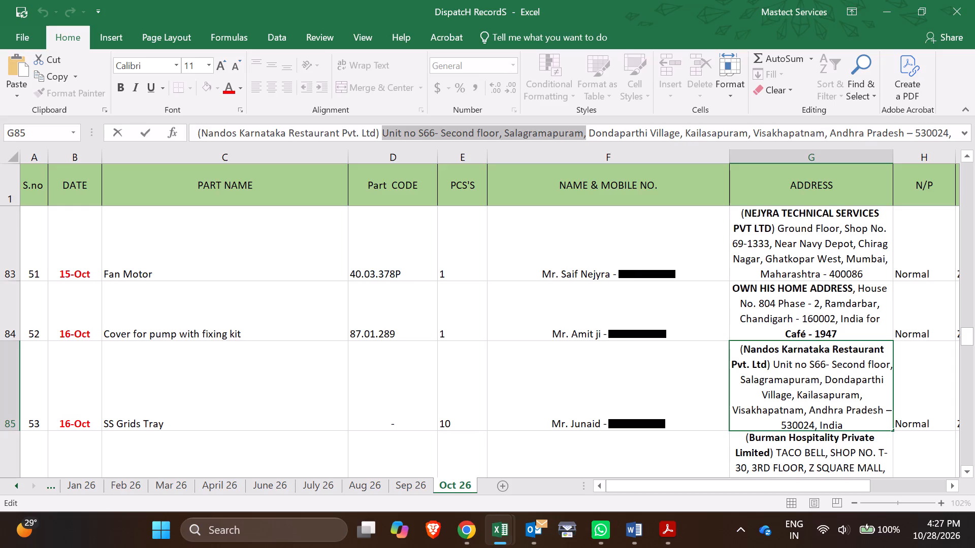
click(591, 137)
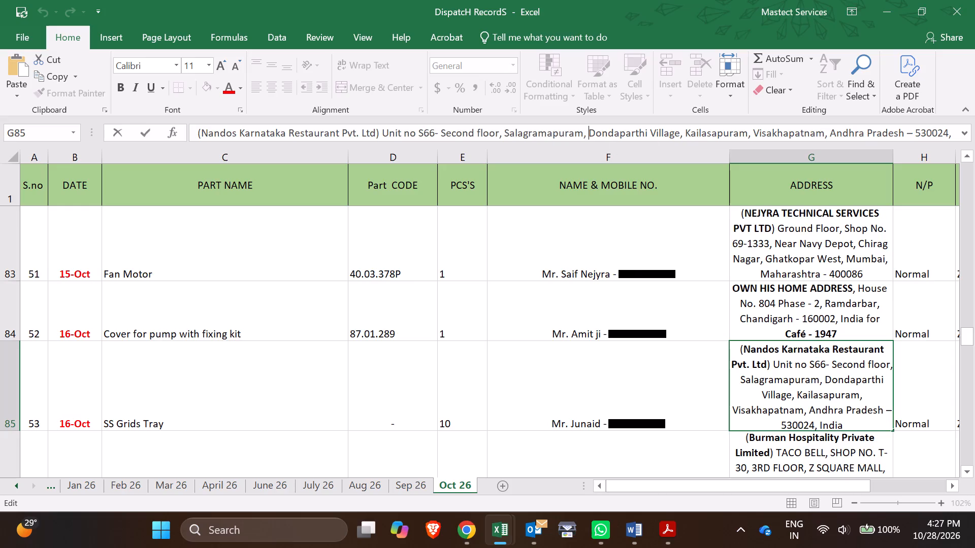
key(shift+Right)
key(shift+Right)
key(shift+Right)
key(shift+Right)
key(shift+Right)
key(shift+Right)
key(shift+Right)
key(shift+Right)
key(shift+Right)
key(shift+Right)
key(shift+Right)
key(shift+Right)
key(shift+Right)
key(shift+Right)
key(shift+Right)
key(shift+Right)
key(shift+Right)
key(shift+Right)
key(shift+Right)
key(shift+Right)
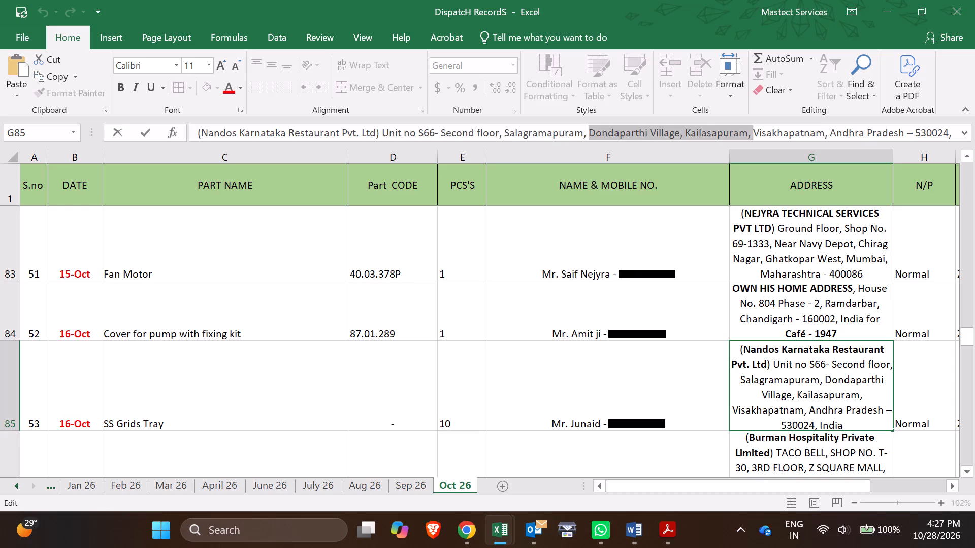
key(shift+Left)
key(ctrl+c)
key(alt+Tab)
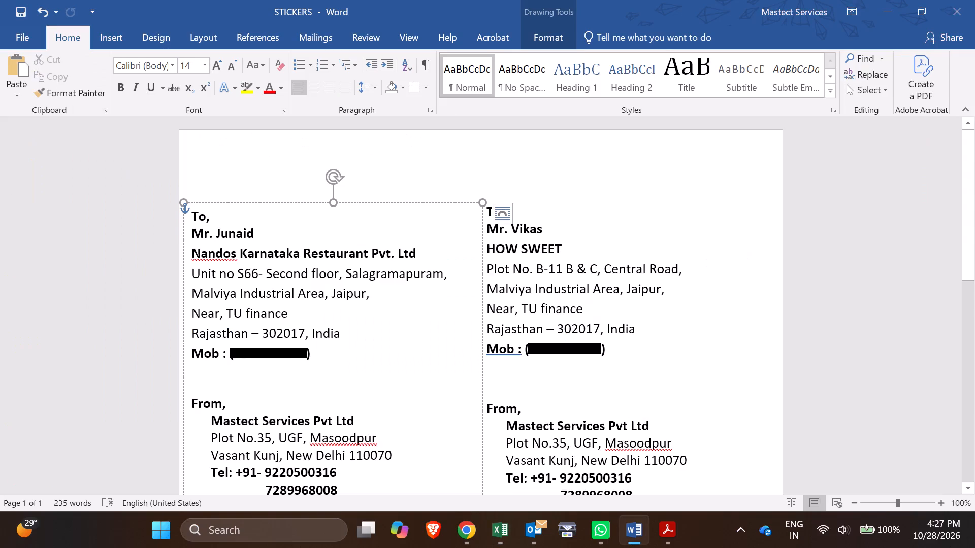
click(194, 296)
key(shift+Down)
key(shift+Left)
key(ctrl+v)
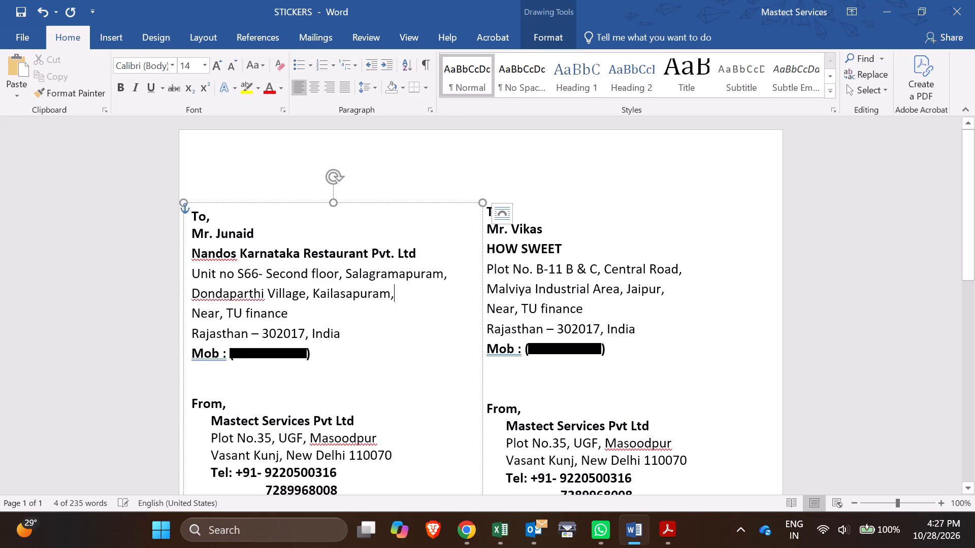
Switch back to row 85's address in the dispatch workbook.
key(alt+Tab)
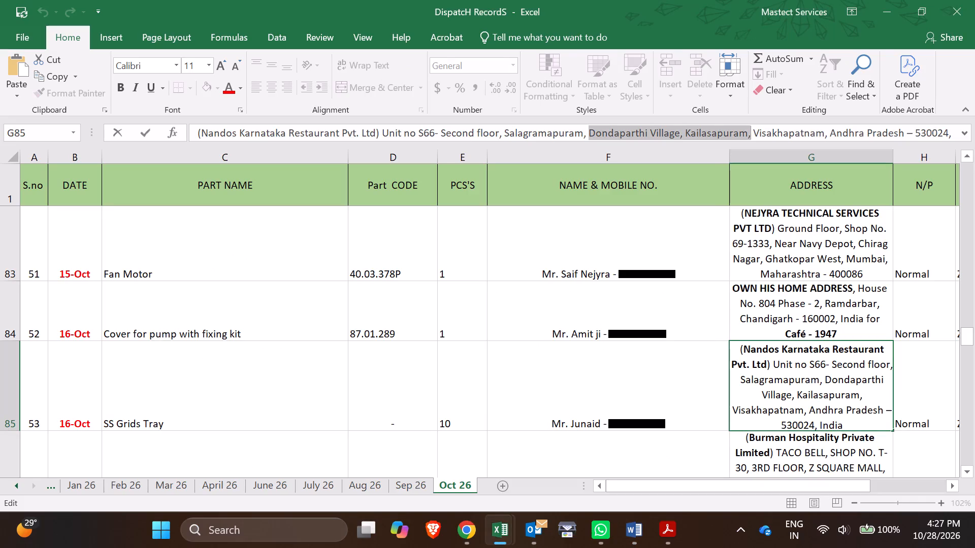
Copy the closing part of the Nandos Karnataka Restaurant address in cell G85, from the city through the country.
click(753, 133)
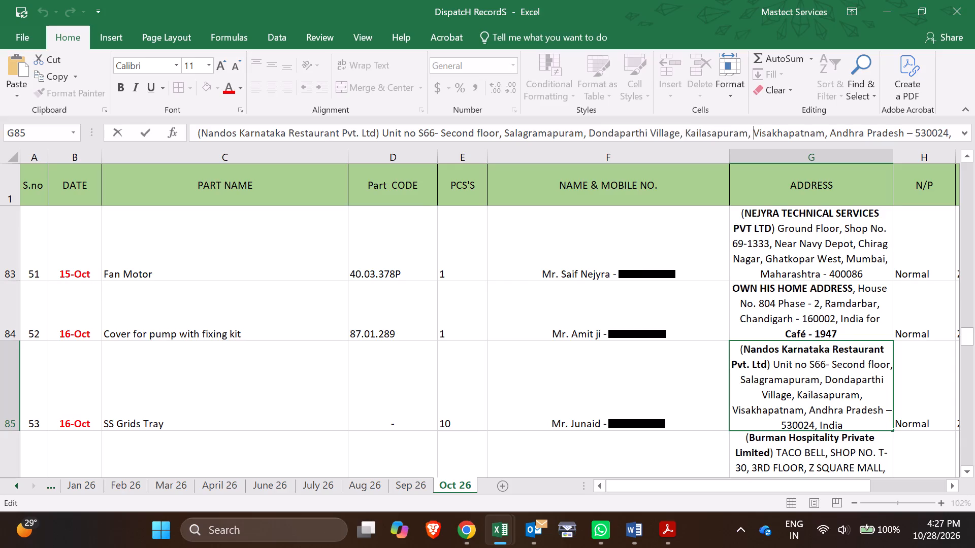
key(shift+Right)
key(shift+Right)
key(shift+Right)
key(shift+Right)
key(shift+Right)
key(shift+Right)
key(shift+Right)
key(shift+Right)
key(shift+Right)
key(shift+Right)
key(shift+Right)
key(shift+Right)
key(shift+Right)
key(shift+Right)
key(shift+Right)
key(shift+Right)
key(shift+Right)
key(shift+Right)
key(shift+Right)
key(shift+Right)
key(shift+Right)
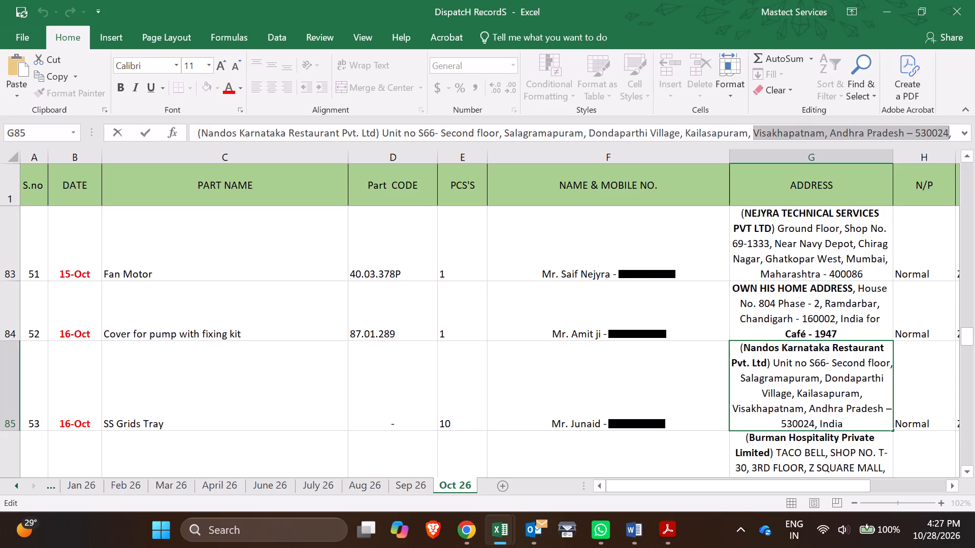
key(shift+Right)
key(shift+Right)
key(shift+Right)
key(shift+Left)
key(shift+Right)
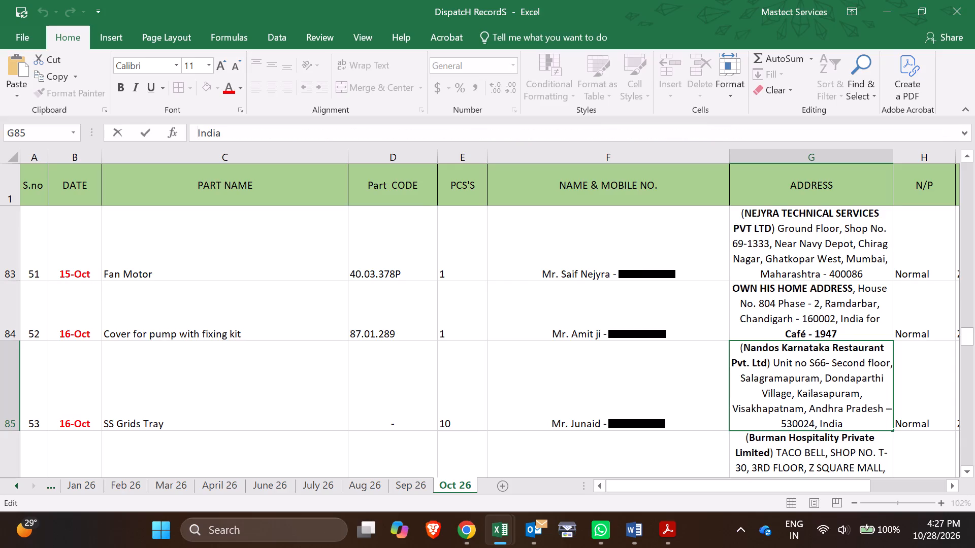
key(shift+Right)
key(shift+Right)
key(shift+Right)
key(shift+Right)
key(ctrl+c)
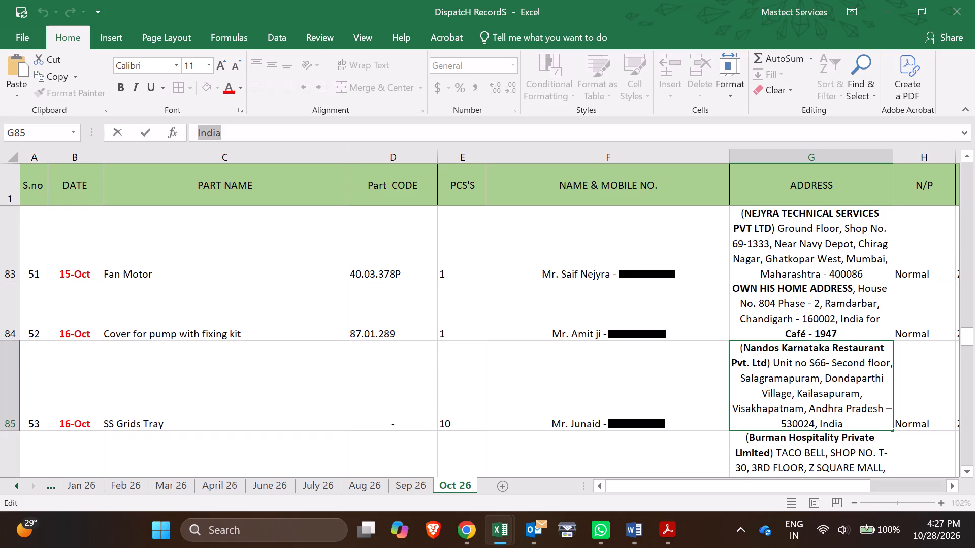
In the STICKERS document in Word, replace the landmark line of the Nandos Karnataka Restaurant label with the copied city, state and country text.
key(alt+Tab)
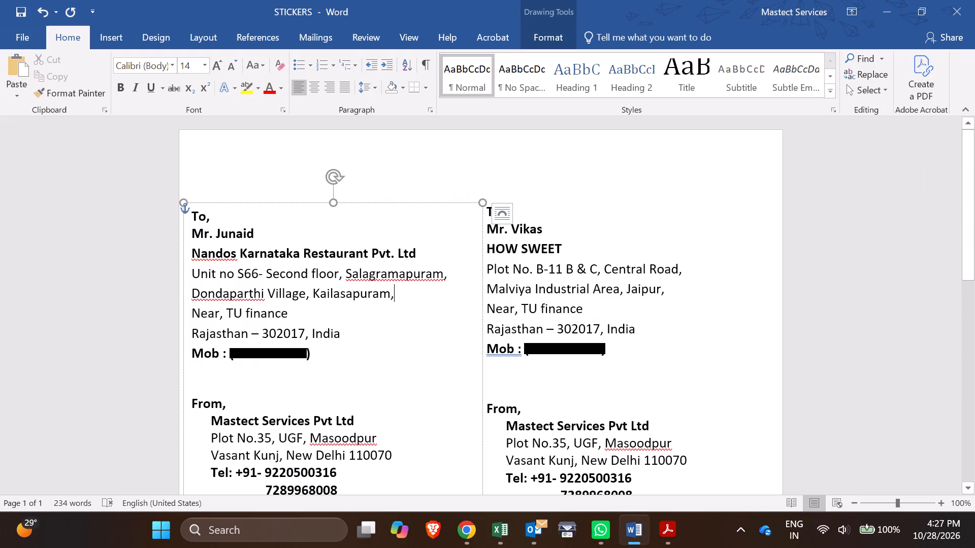
click(196, 316)
key(Left)
key(shift+Down)
key(shift+Left)
key(ctrl+v)
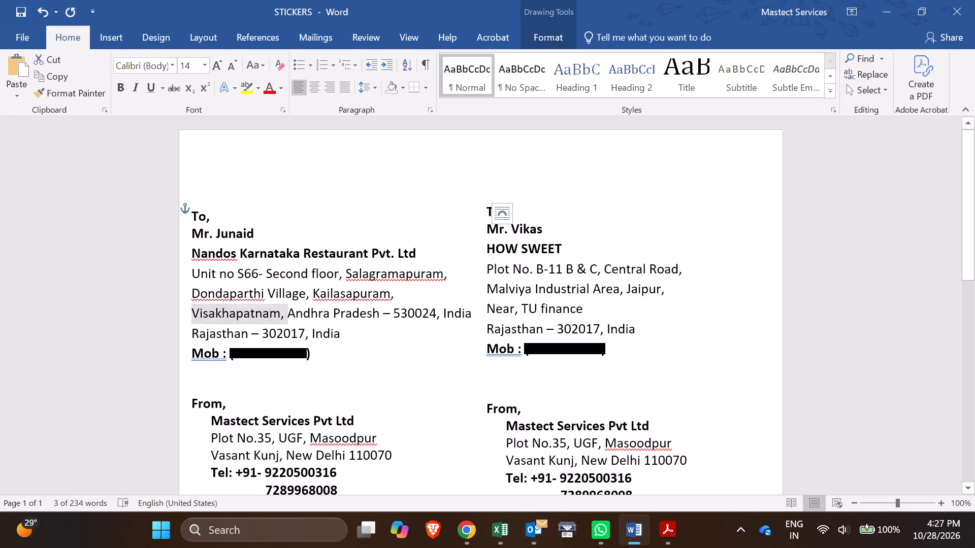
Delete the leftover Rajasthan line from the Nandos Karnataka Restaurant label, including its empty line above the mobile number.
click(196, 329)
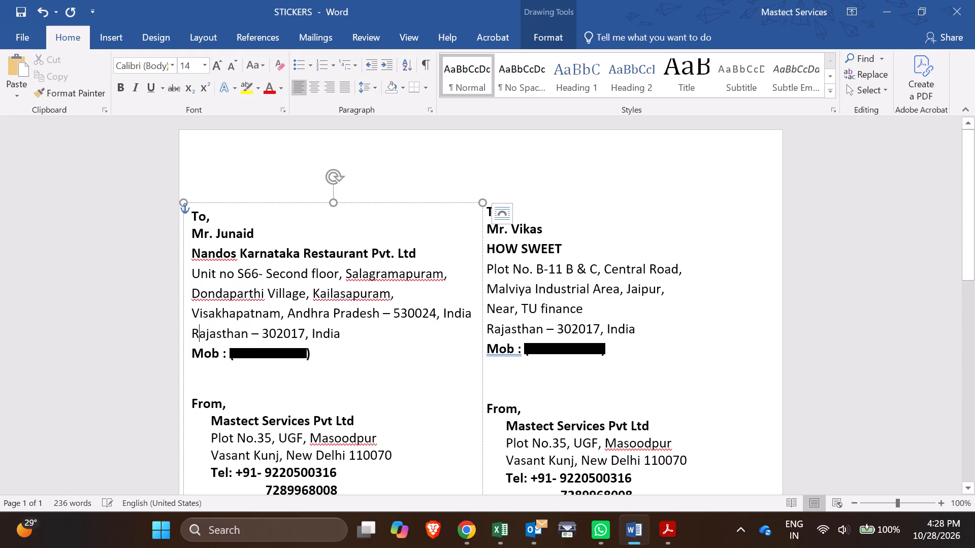
key(Left)
key(shift+Down)
key(shift+Left)
key(BackSpace)
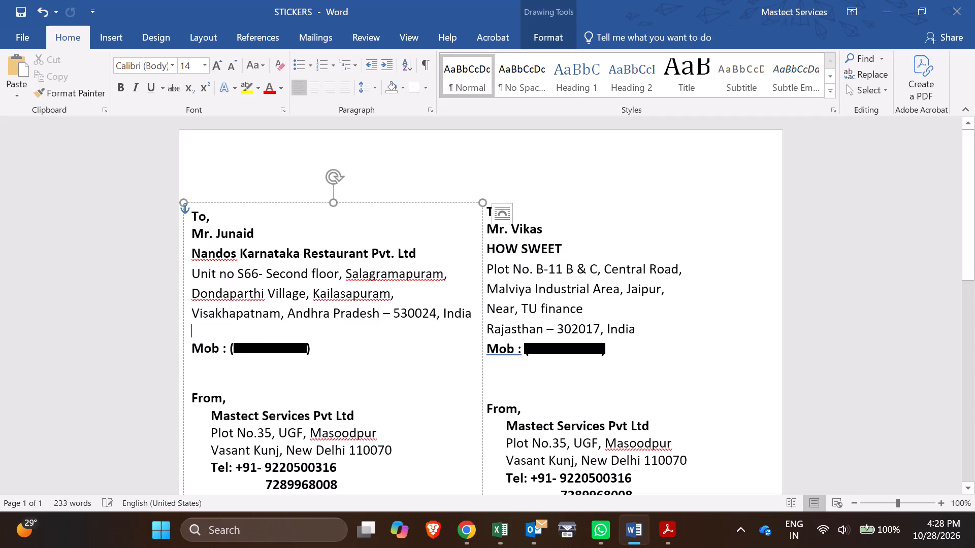
key(BackSpace)
Save the STICKERS document.
click(571, 296)
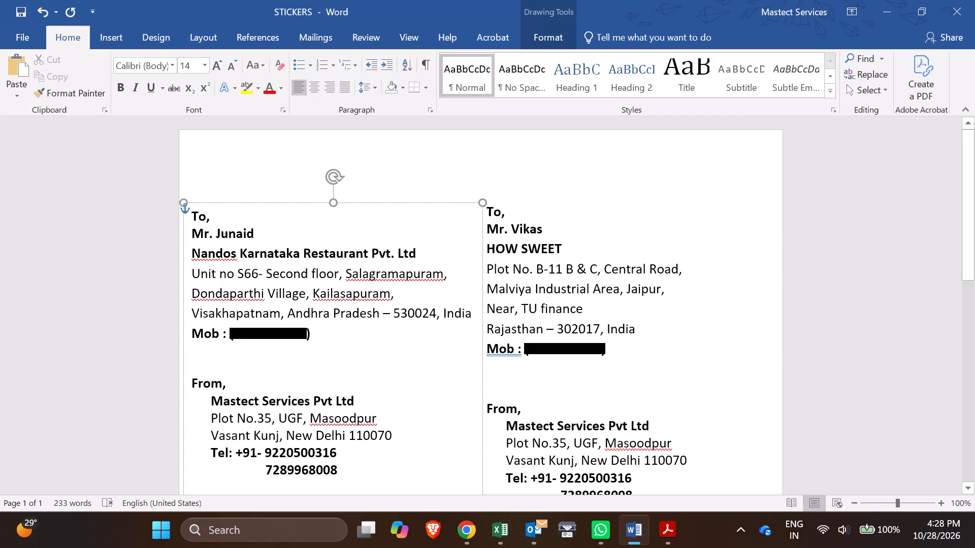
key(ctrl+s)
key(ctrl+s)
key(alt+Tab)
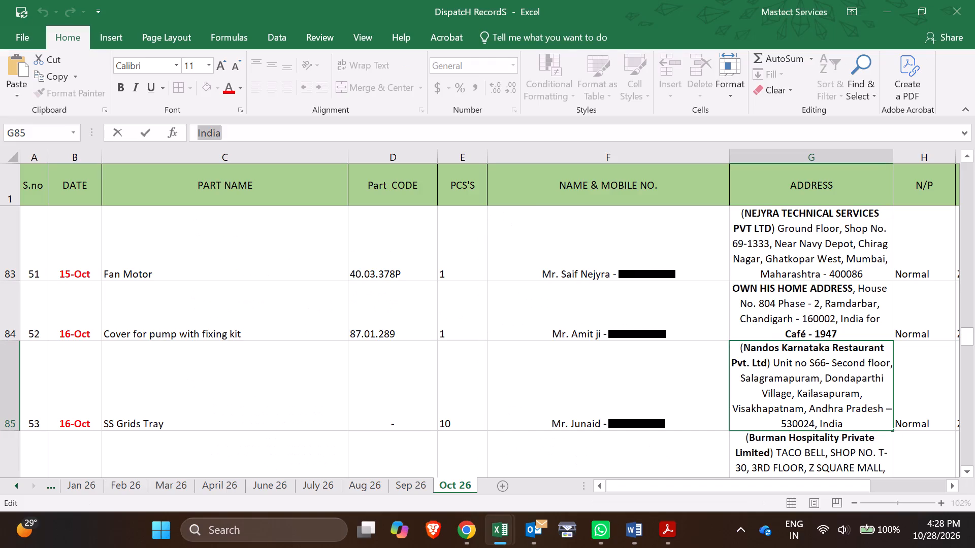
Leave the edit of cell G85 and compare its address with the Nandos Karnataka Restaurant label in Word.
click(640, 376)
key(alt+Tab)
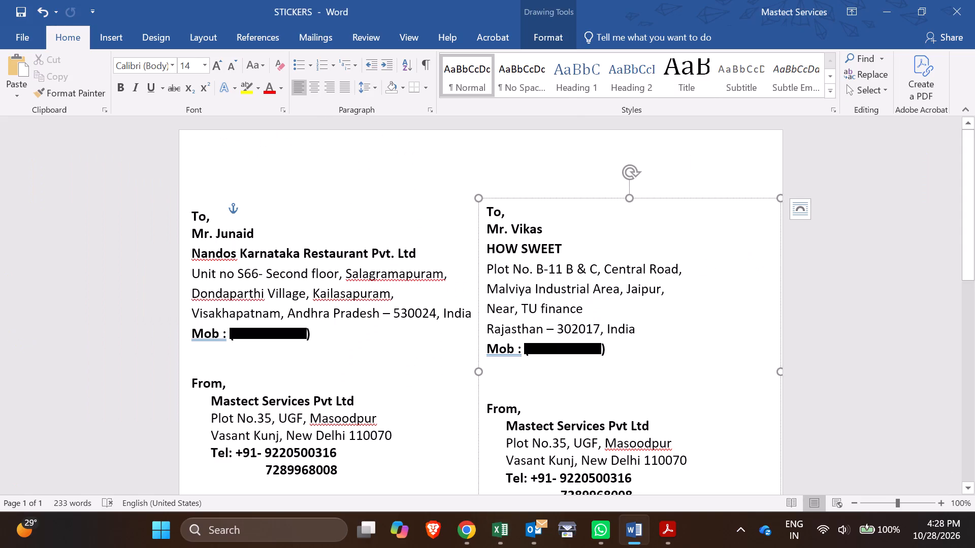
key(alt+Tab)
click(765, 378)
key(alt+Tab)
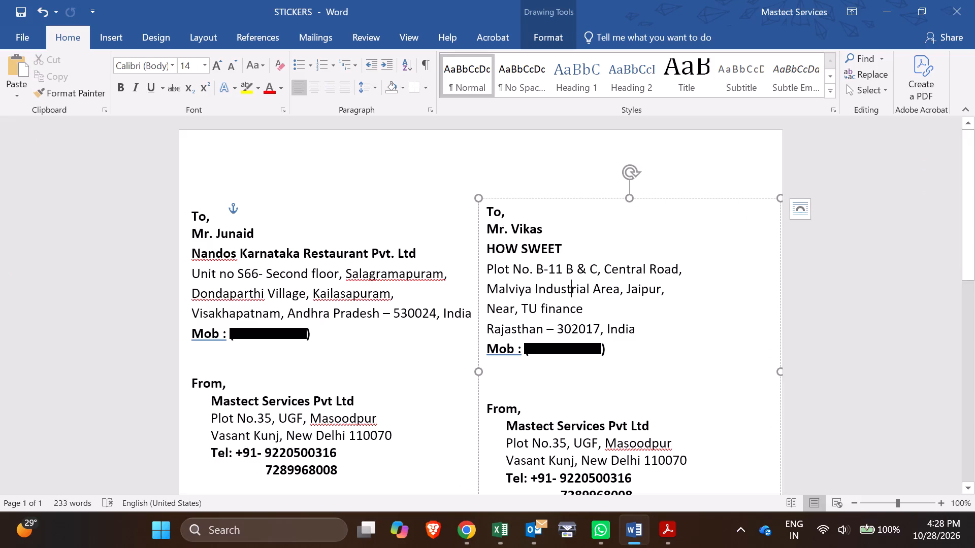
Save the STICKERS document with the finished Nandos Karnataka Restaurant label.
click(513, 280)
key(ctrl+s)
key(ctrl+s)
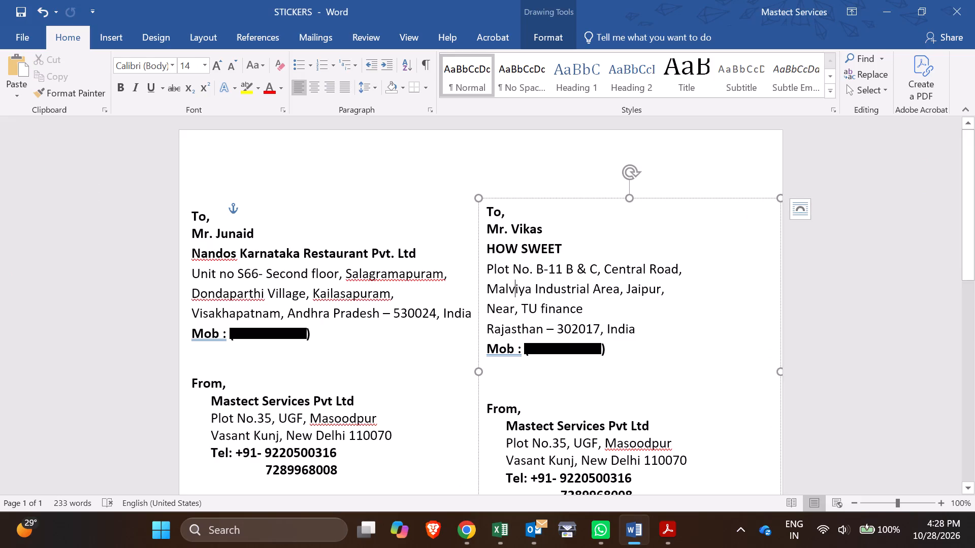
click(362, 296)
key(ctrl+s)
key(ctrl+s)
Switch to Excel and save the DispatcH RecordS workbook.
key(alt+Tab)
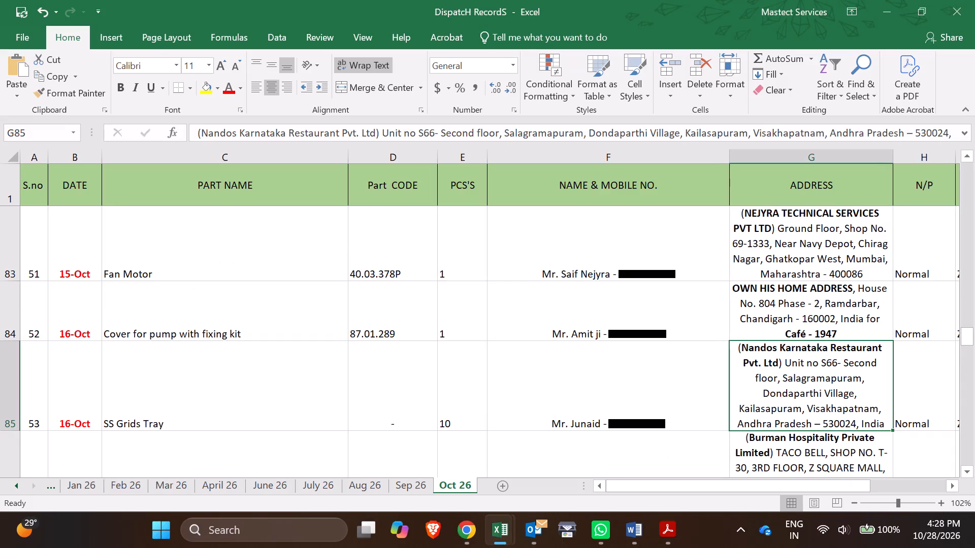
click(639, 394)
key(ctrl+s)
key(alt+Tab)
key(alt+Tab)
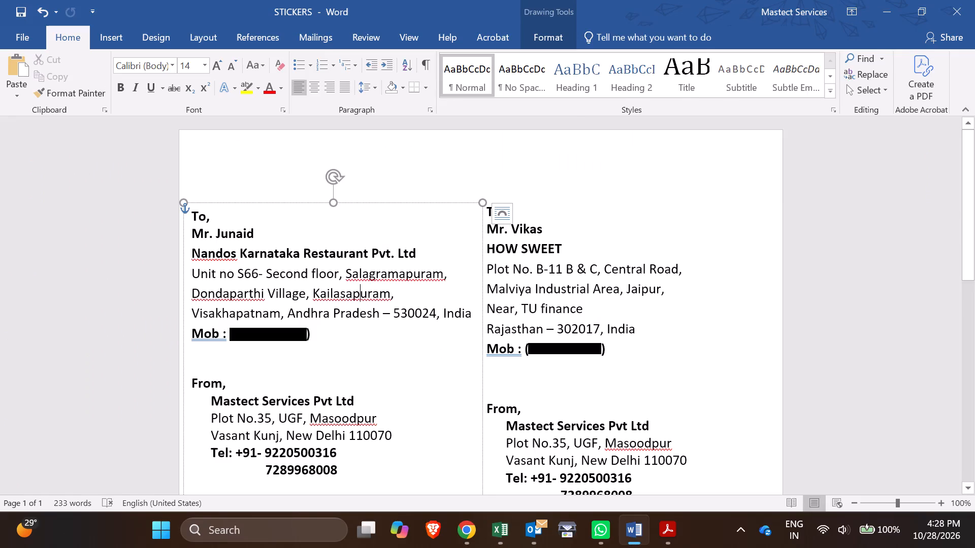
click(398, 387)
key(ctrl+s)
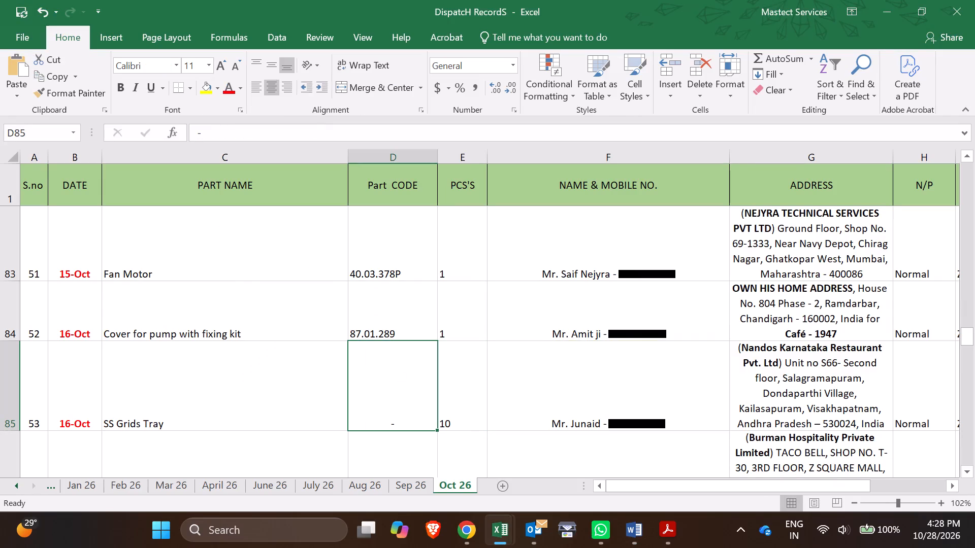
Return to Word and save the STICKERS document again.
key(alt+Tab)
key(ctrl+s)
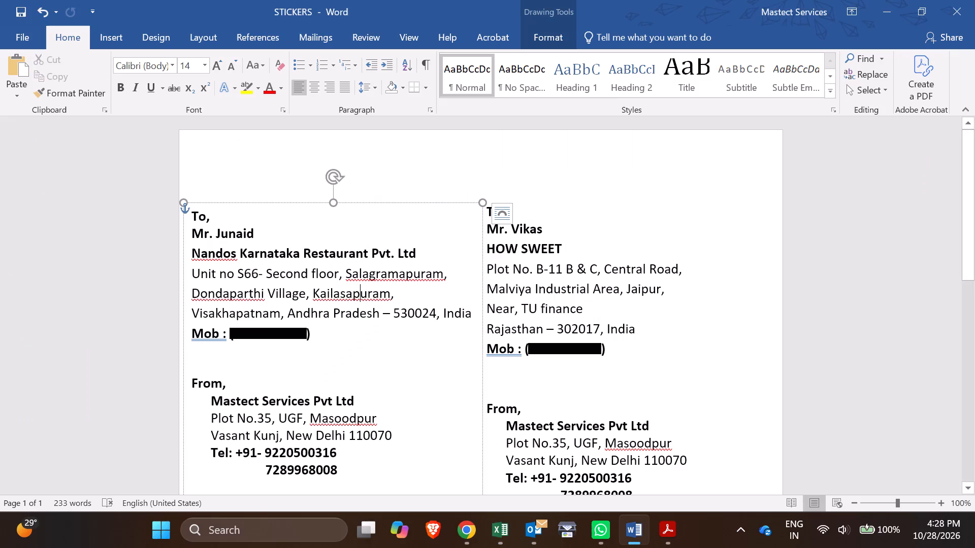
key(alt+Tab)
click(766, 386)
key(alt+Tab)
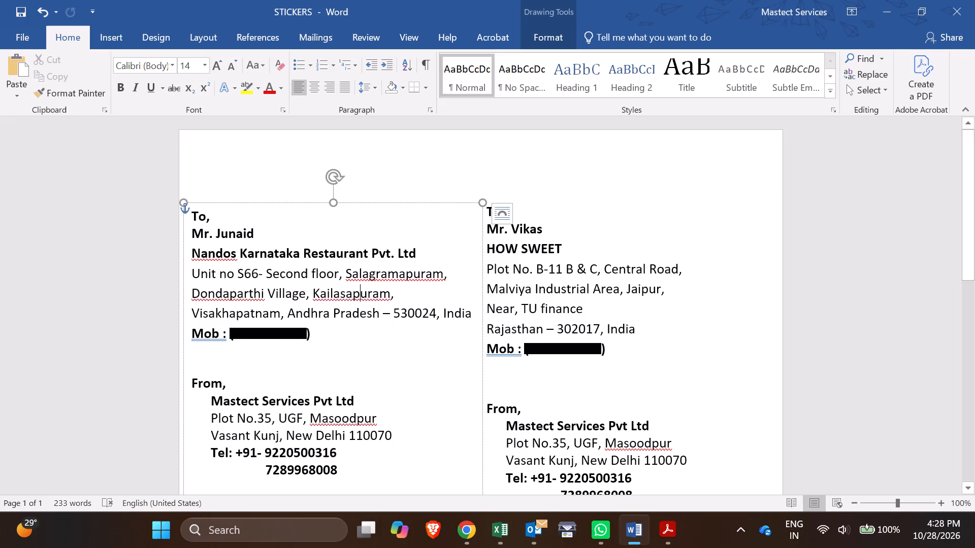
Print one copy of the whole STICKERS document on the Brother DCP-L2640DW printer.
key(ctrl+p)
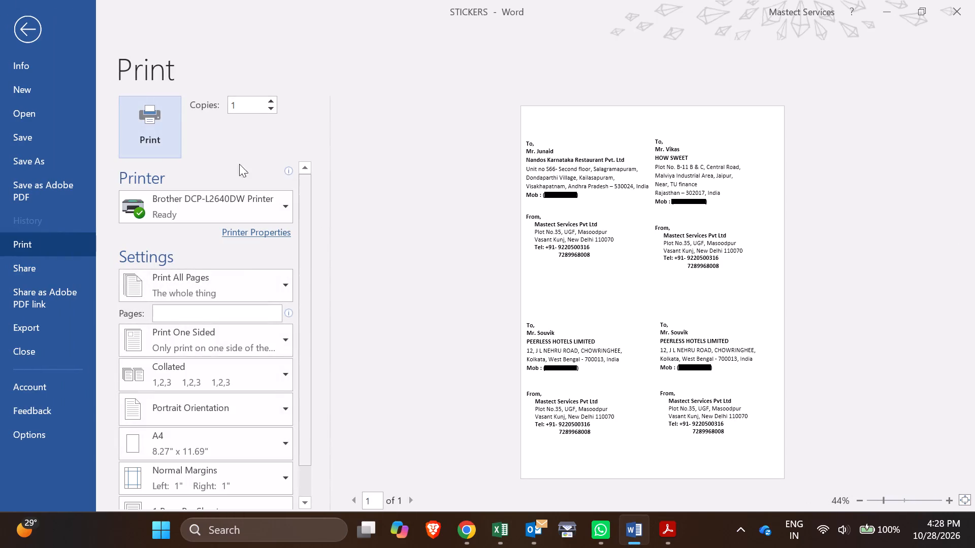
click(147, 129)
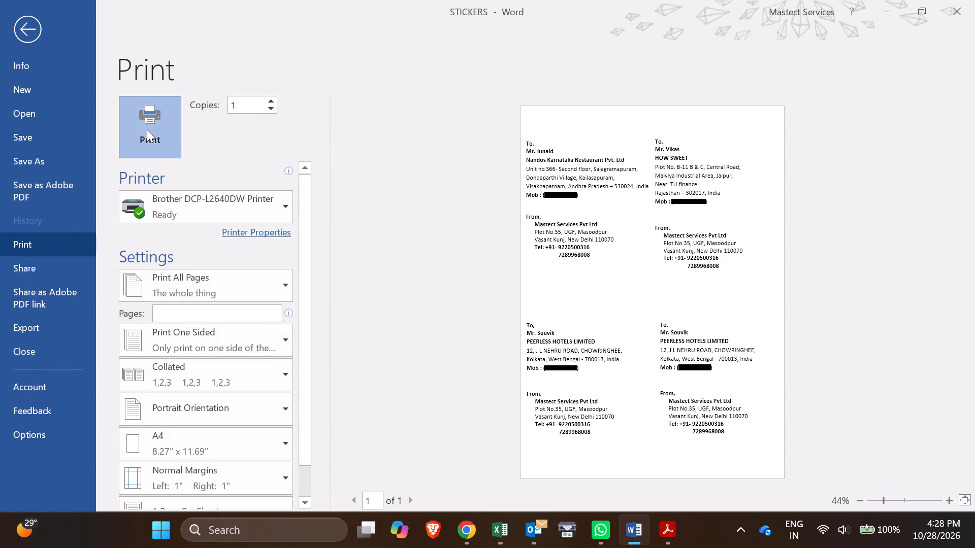
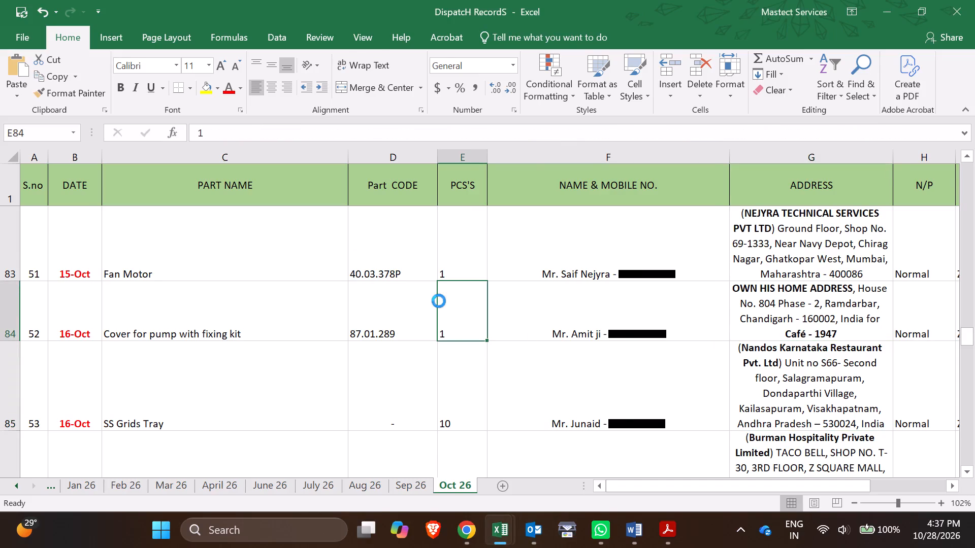
Examine the latest entries at the end of the Oct 26 dispatch sheet in Excel, including the recent addresses.
scroll(439, 301, down, 11)
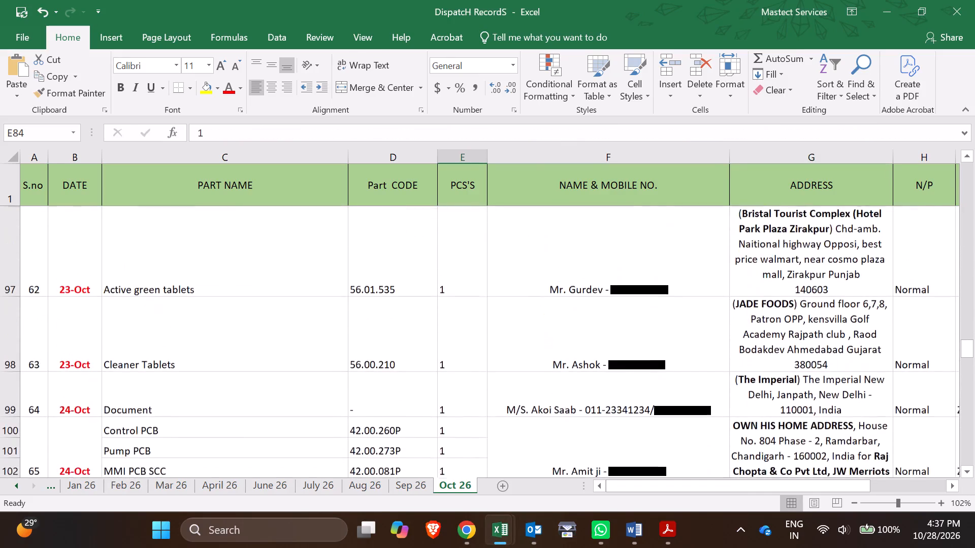
scroll(439, 301, down, 13)
scroll(439, 301, up, 2)
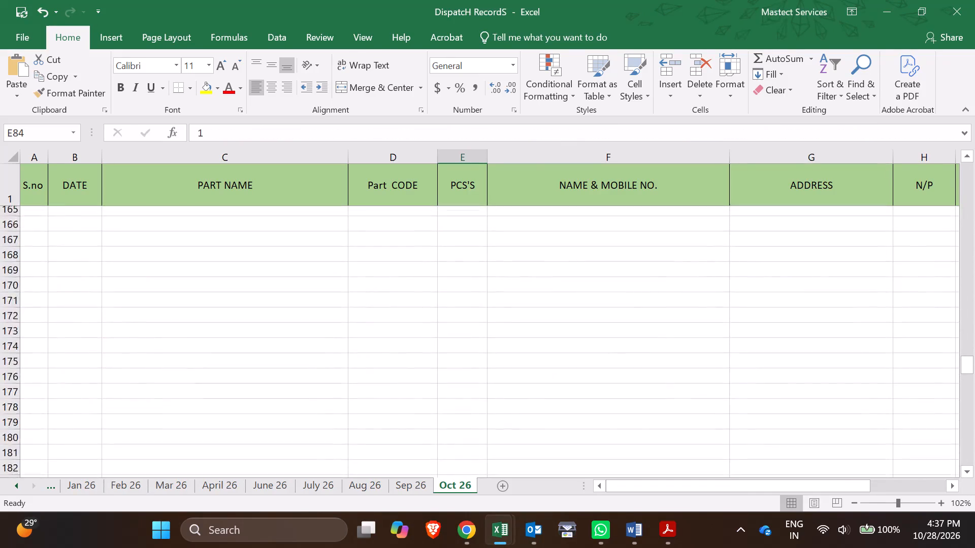
scroll(439, 301, up, 1)
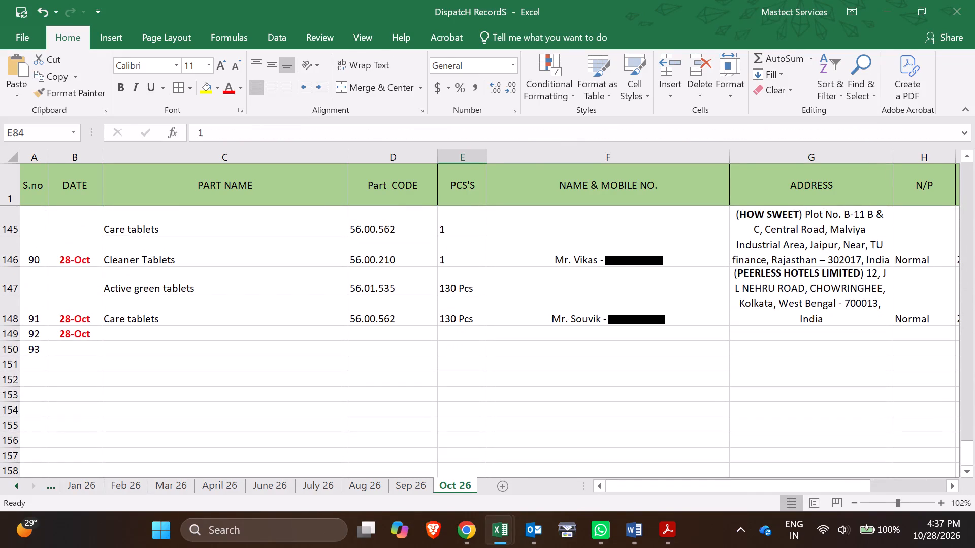
click(277, 336)
scroll(702, 265, down, 1)
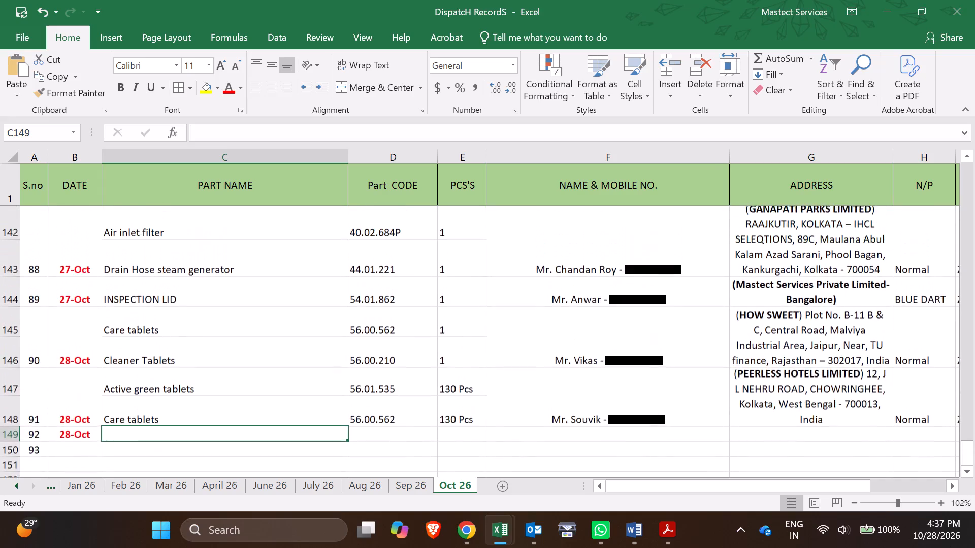
scroll(702, 265, down, 5)
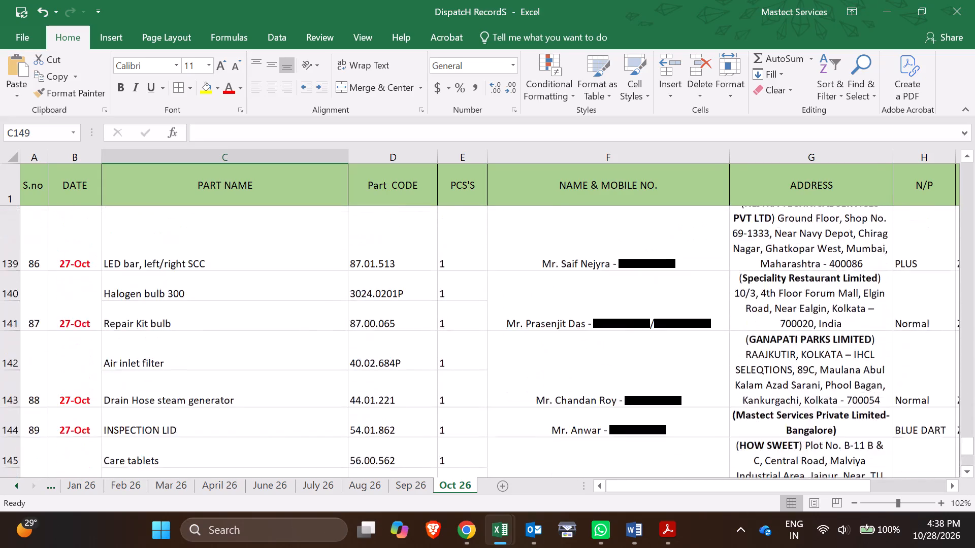
scroll(702, 265, down, 3)
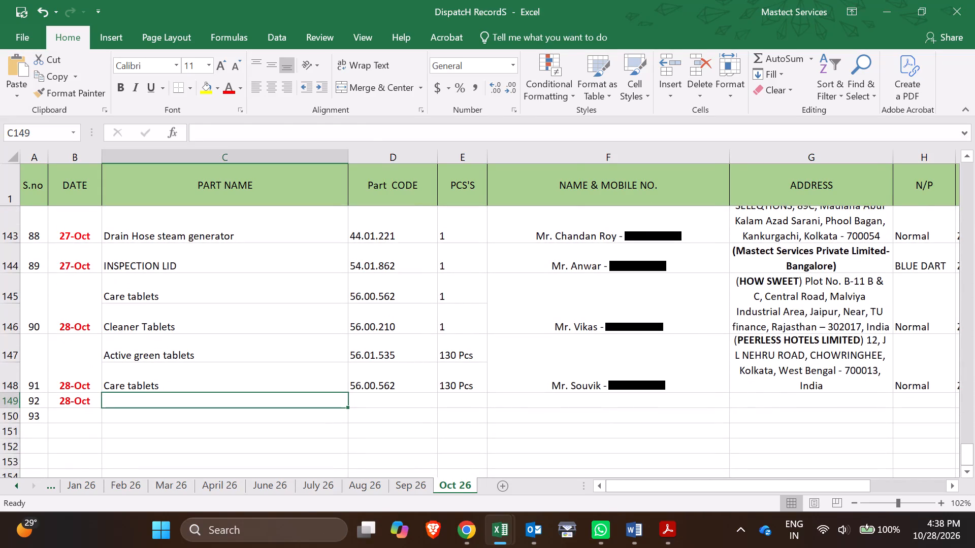
click(775, 252)
click(775, 301)
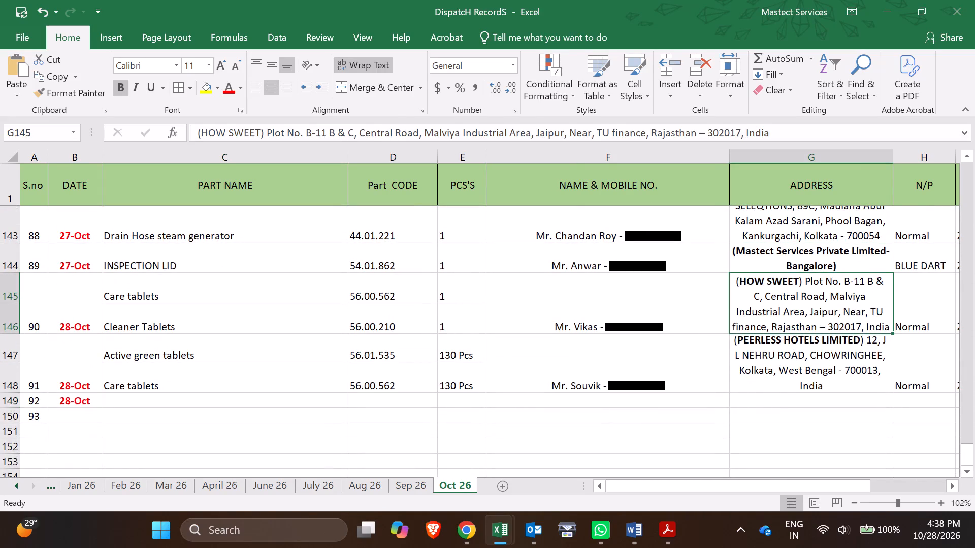
Select the empty part name cell of entry 92, dated 28-Oct, and save the dispatch records.
click(151, 402)
key(ctrl+s)
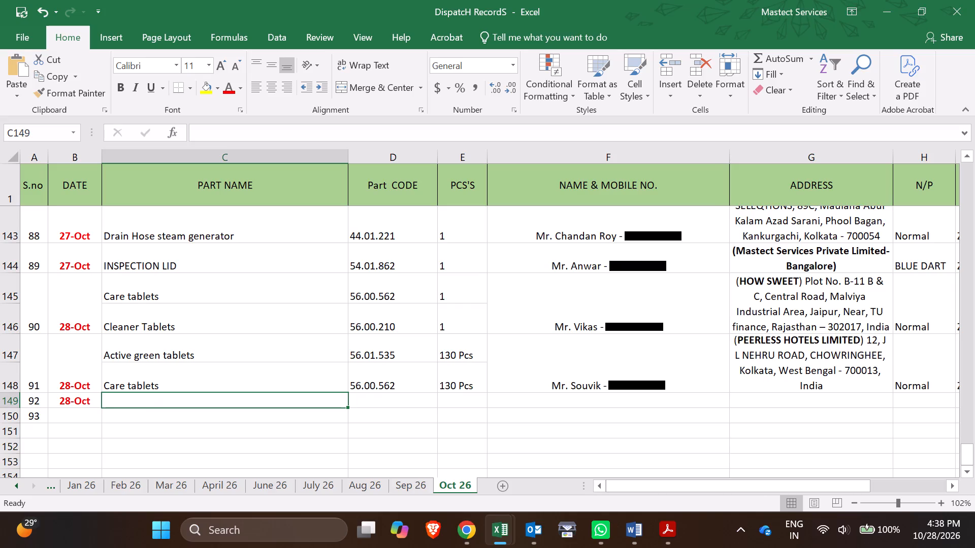
Enter Cover air inlet as the part name for entries 92 and 93 on the Oct 26 dispatch sheet.
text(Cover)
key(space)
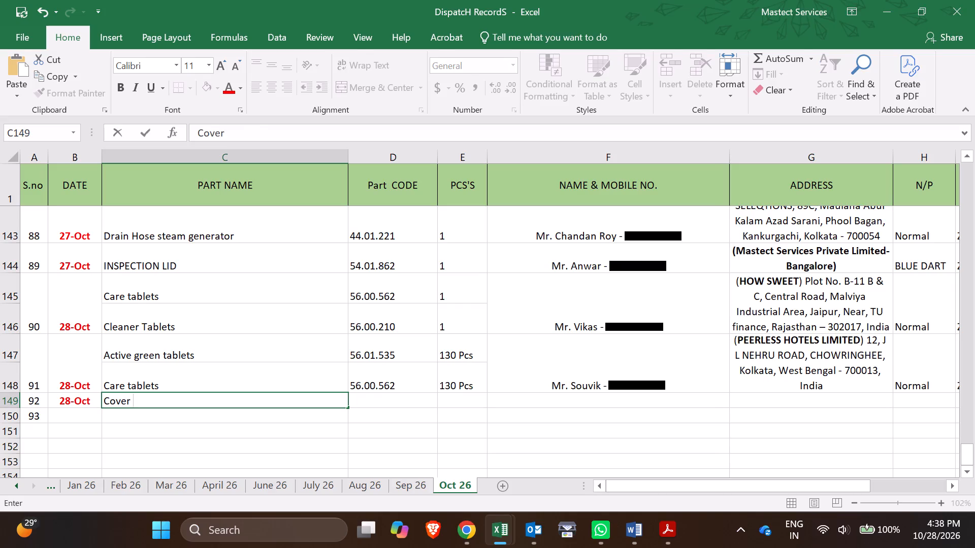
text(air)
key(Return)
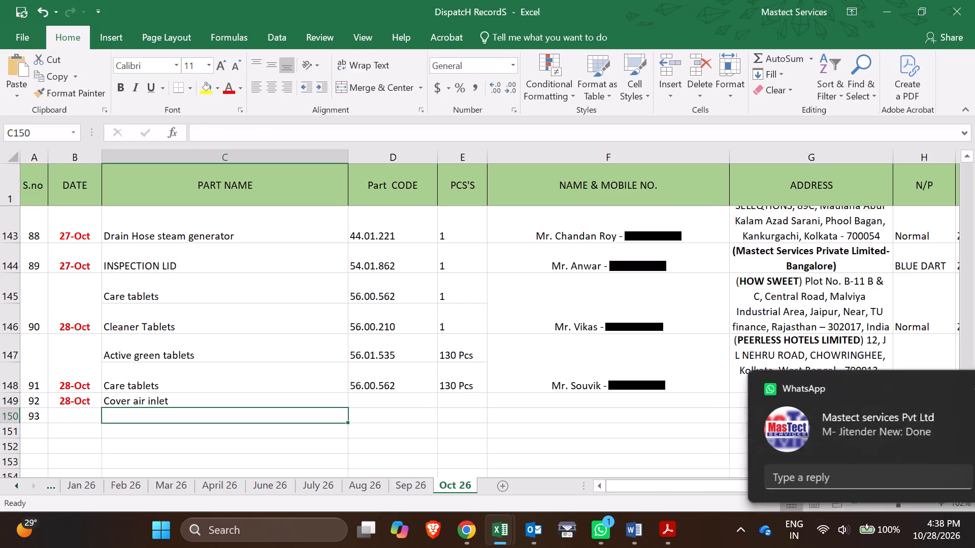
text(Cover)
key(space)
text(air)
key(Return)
Enter part code 40.03.386P for the cover air inlet in entry 92 and 40.03.366P for the one in entry 93.
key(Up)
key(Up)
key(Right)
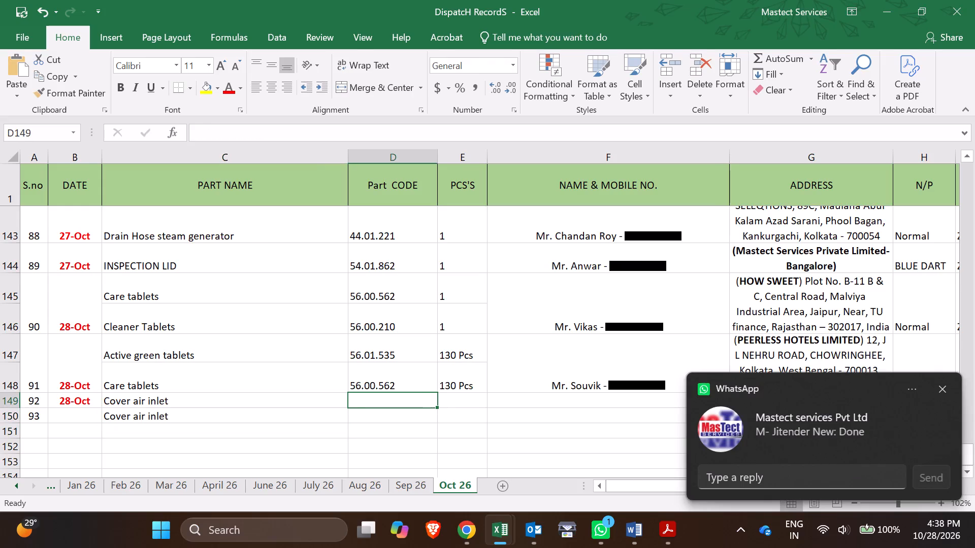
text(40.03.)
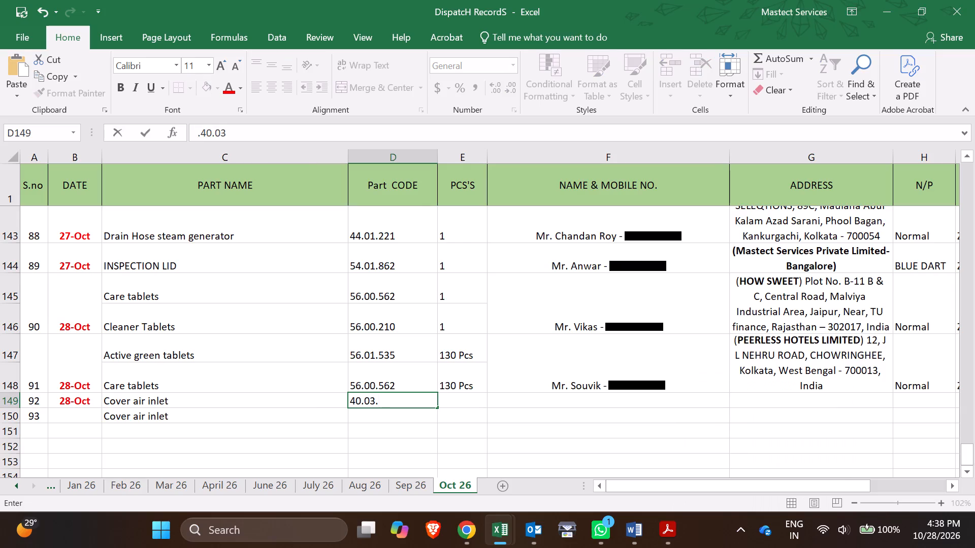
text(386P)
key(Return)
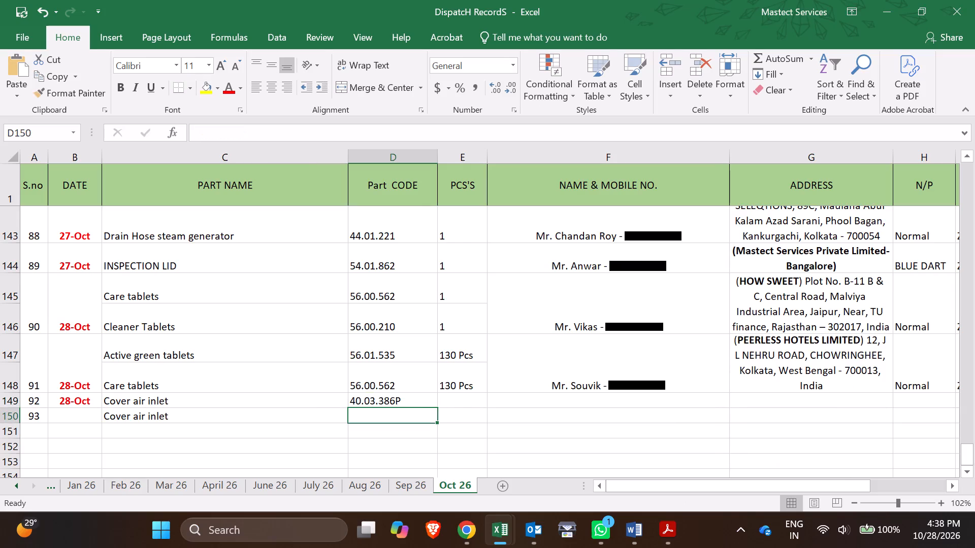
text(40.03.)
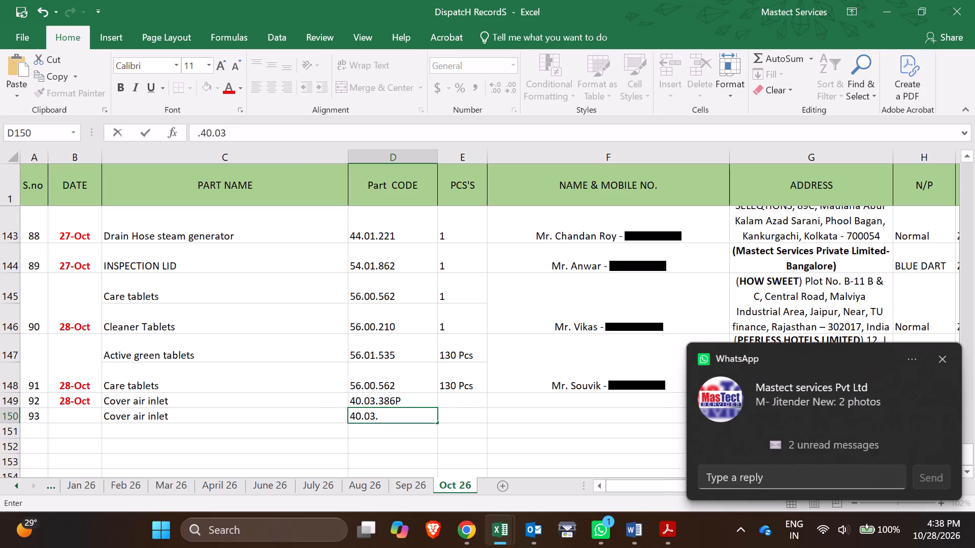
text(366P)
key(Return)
Select the empty PCS'S cell of entry 92 for the quantity.
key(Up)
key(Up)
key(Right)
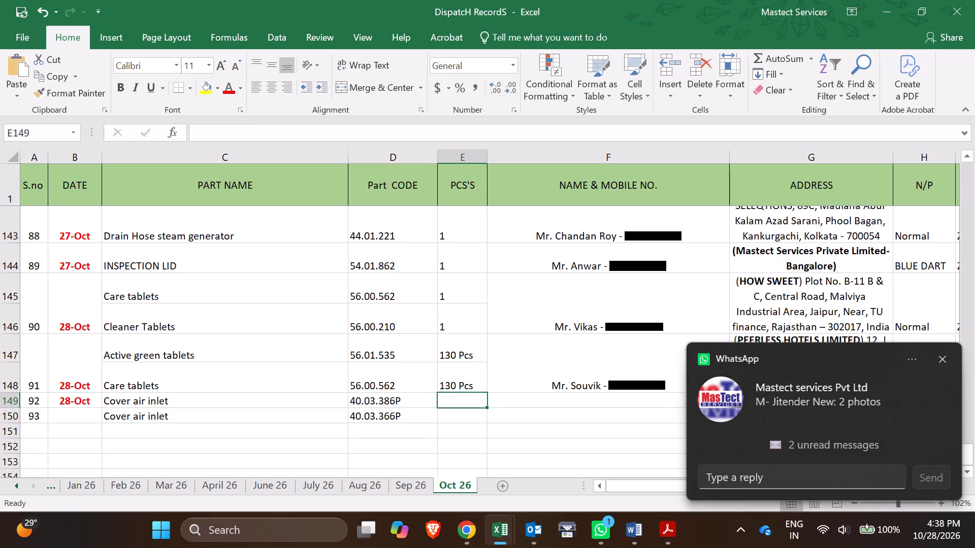
Enter a quantity of 1 for each of the two Cover air inlet rows and save the workbook.
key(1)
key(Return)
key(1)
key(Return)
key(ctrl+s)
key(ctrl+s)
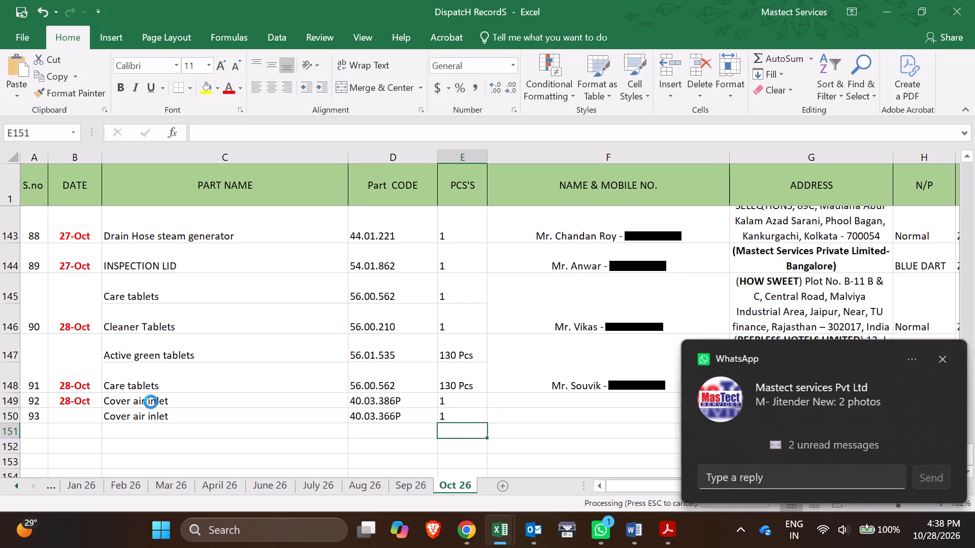
Save the workbook and add the part name "Meat probe sensor" in the row below the Cover air inlet entries.
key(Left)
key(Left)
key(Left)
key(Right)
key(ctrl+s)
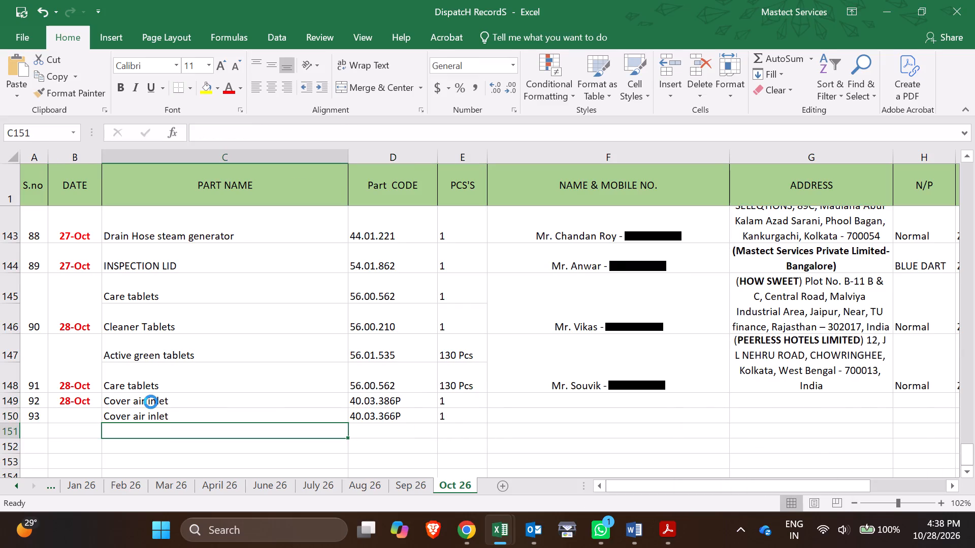
text(Meat)
key(space)
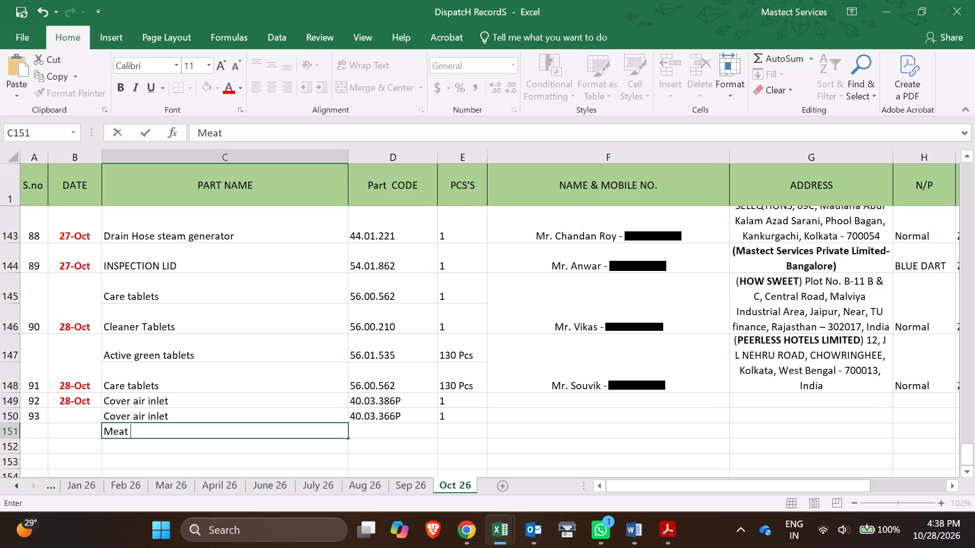
text(probe)
key(space)
text(sensor)
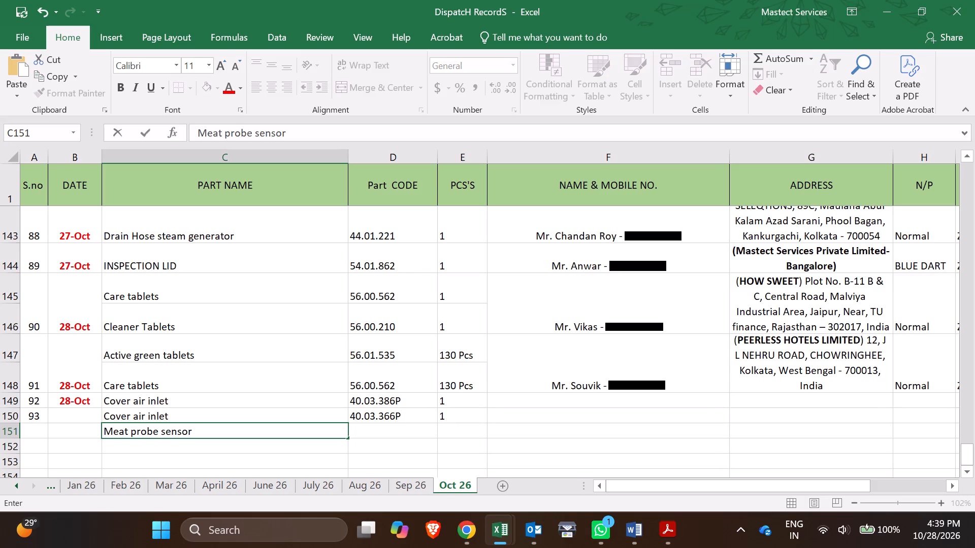
key(Return)
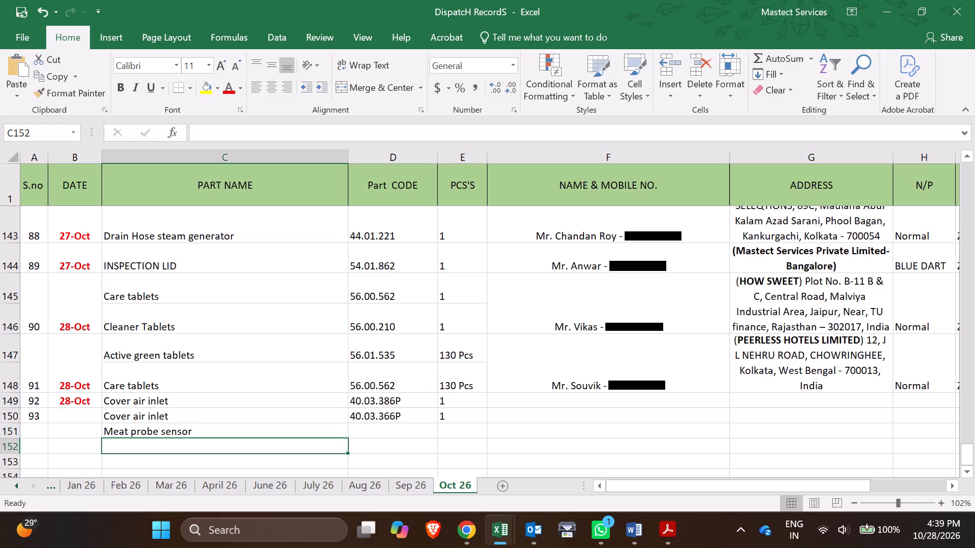
Enter part code 40.04.040P and quantity 2 for the Meat probe sensor row and save the workbook.
key(Up)
key(Right)
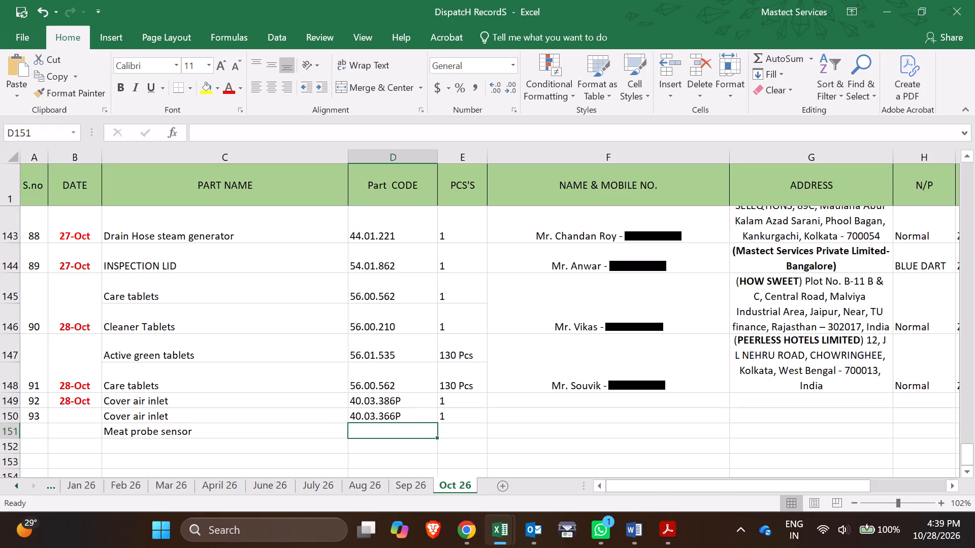
text(40.)
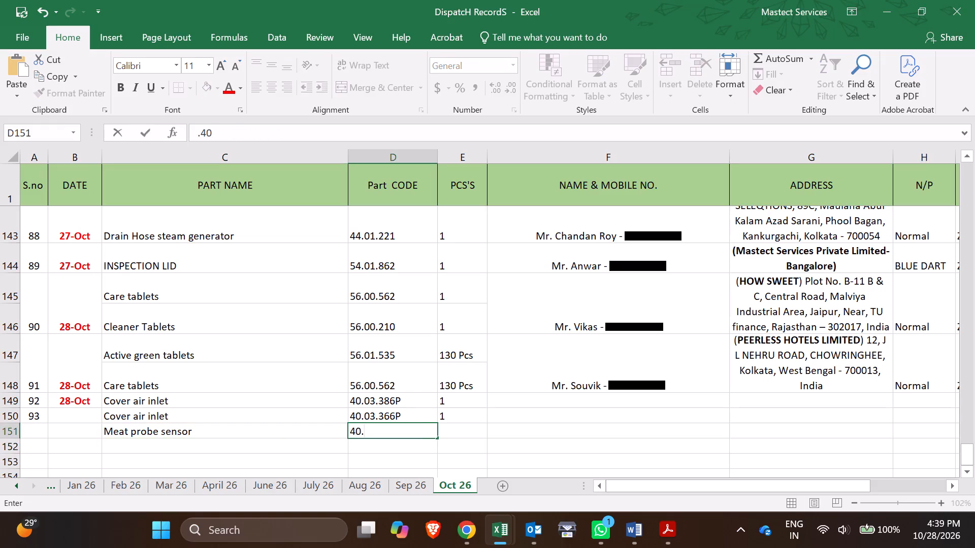
text(04.)
text(040P)
key(Return)
key(Up)
key(Right)
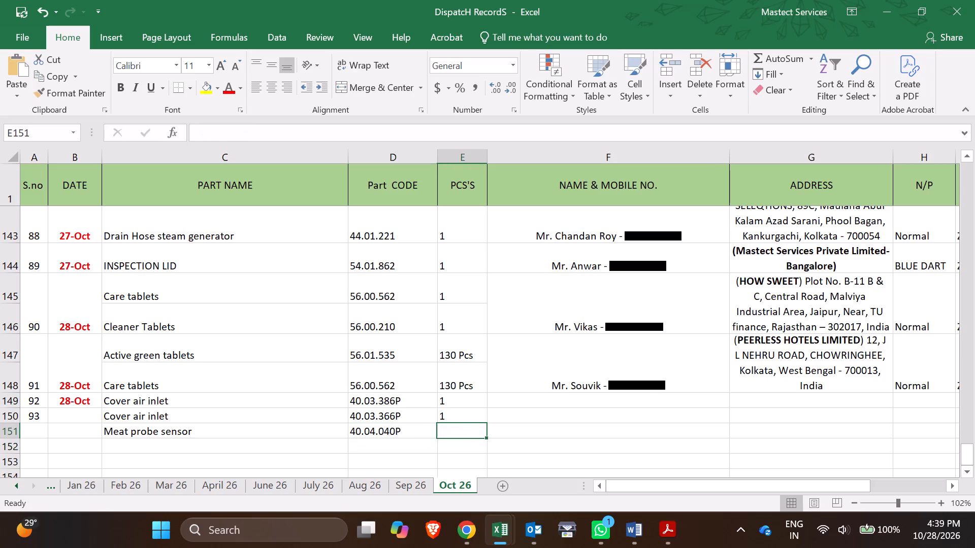
key(2)
key(Return)
key(Left)
key(Left)
key(ctrl+s)
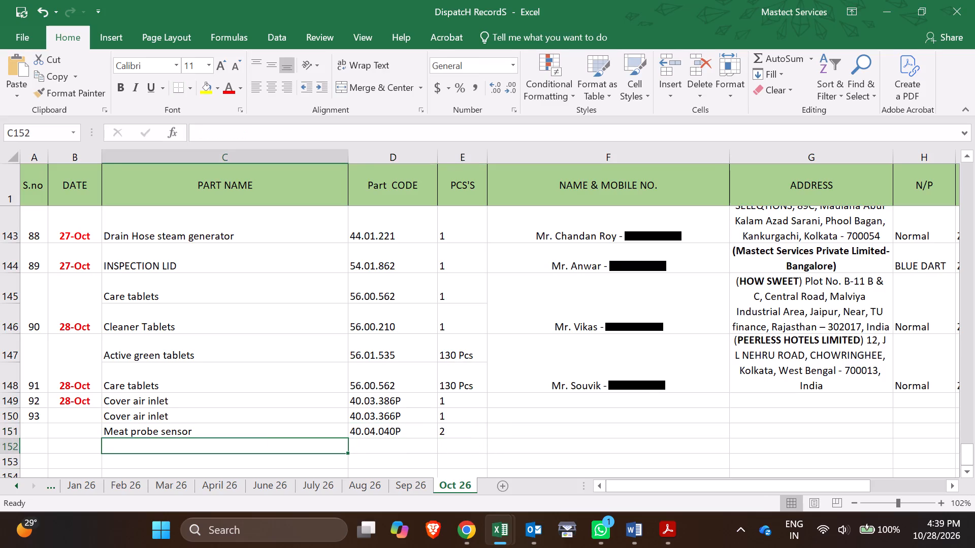
Add the part name "Potentionmeter" in the row below the Meat probe sensor.
text(Pten)
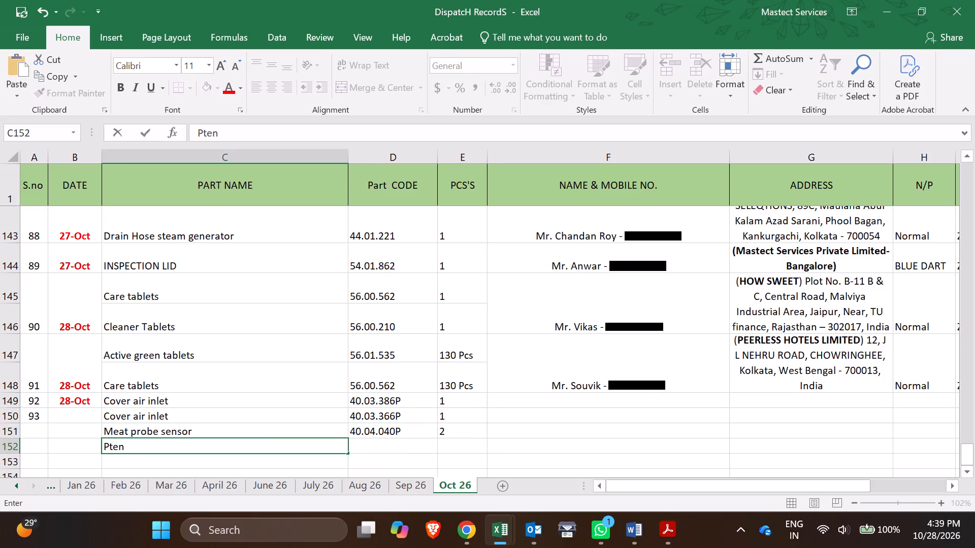
key(BackSpace)
key(BackSpace)
key(BackSpace)
text(oten)
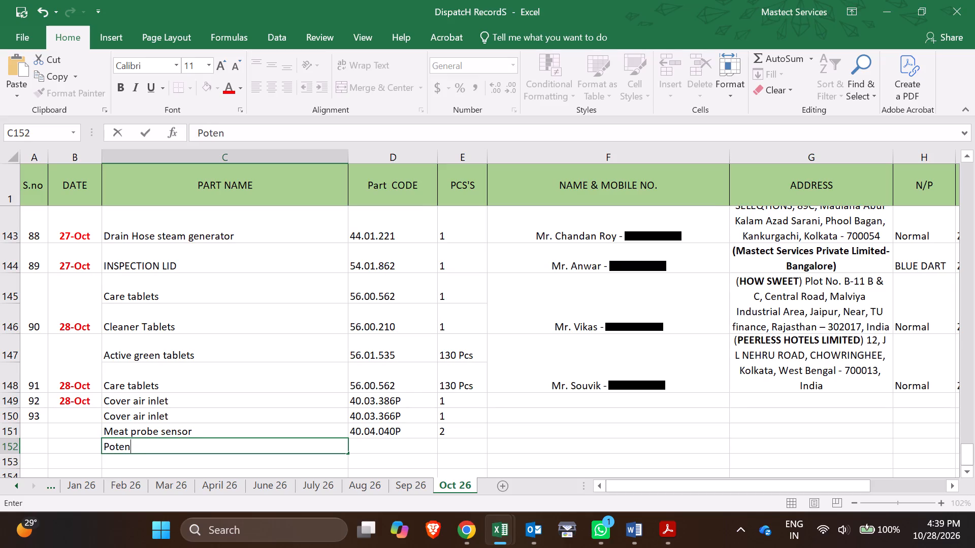
text(tion)
text(meter)
key(Return)
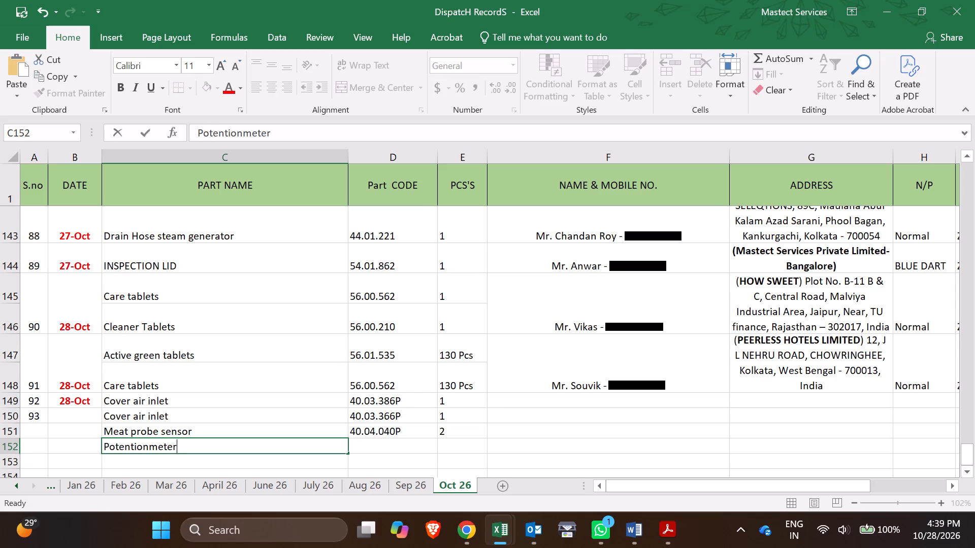
Enter part code 40.00.464P and quantity 1 for the Potentionmeter row.
key(Up)
key(Right)
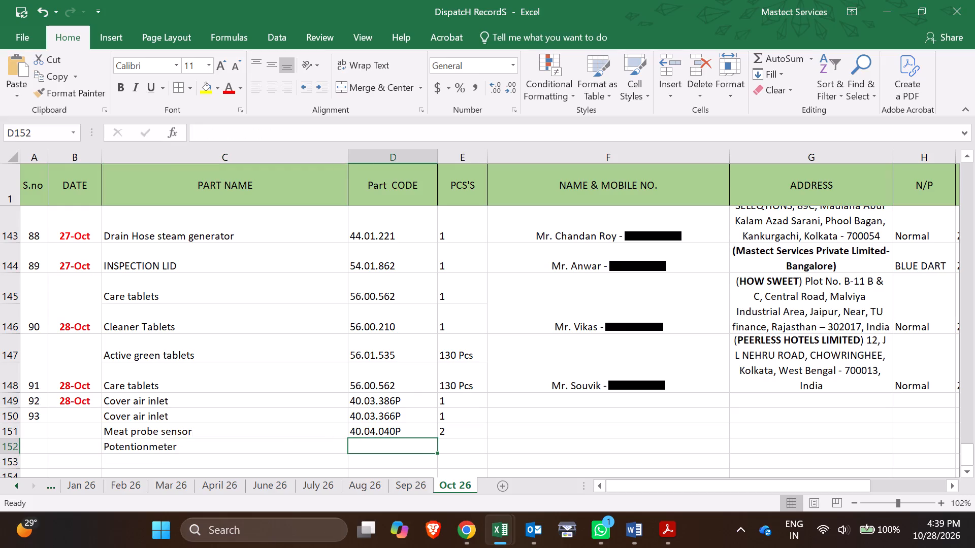
text(40.)
text(00.)
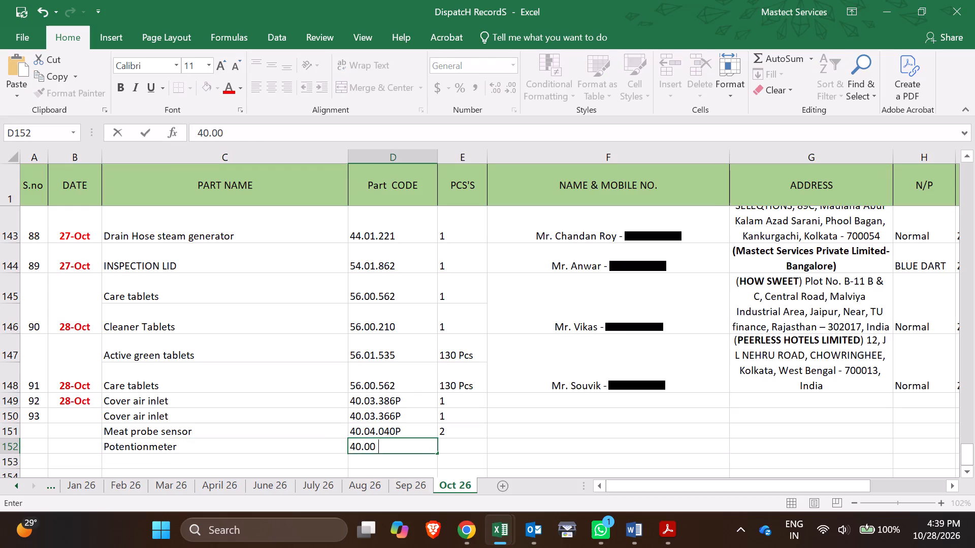
text(464)
key(shift+p)
key(Return)
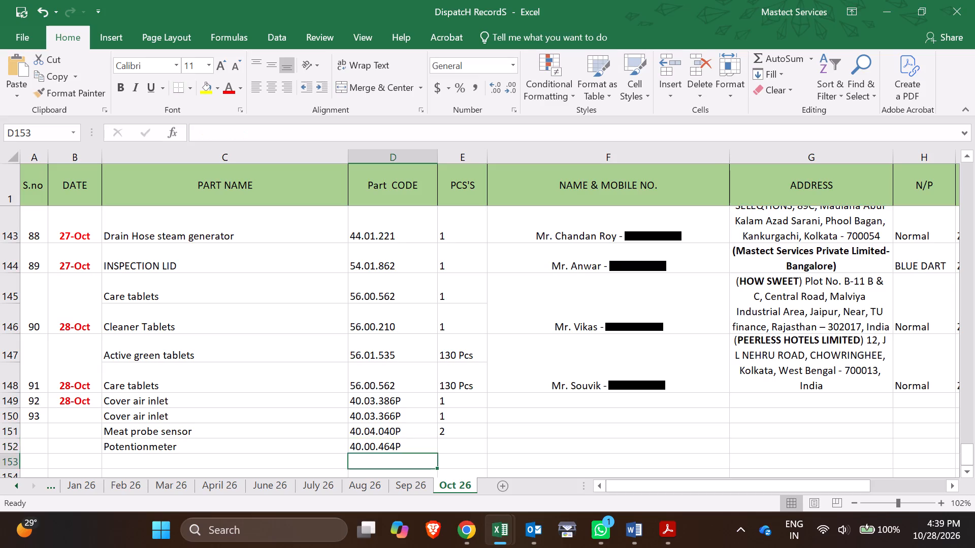
key(Up)
key(Right)
key(1)
key(Return)
Add the part name "Retrofit Kit Screw" in the row below the Potentionmeter.
key(Left)
key(Left)
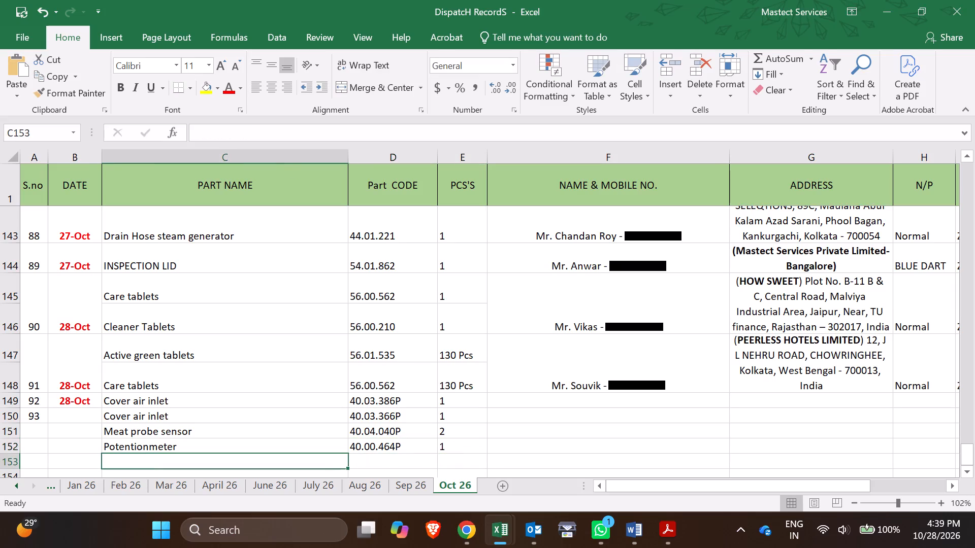
text(Ret)
text(ro)
text(fit)
key(space)
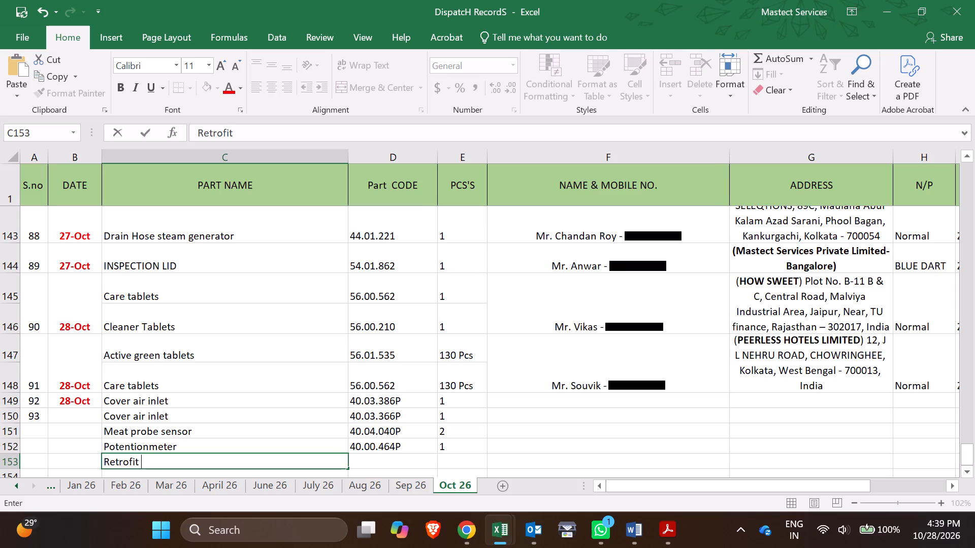
text(KIt)
key(space)
text(Screw)
key(Return)
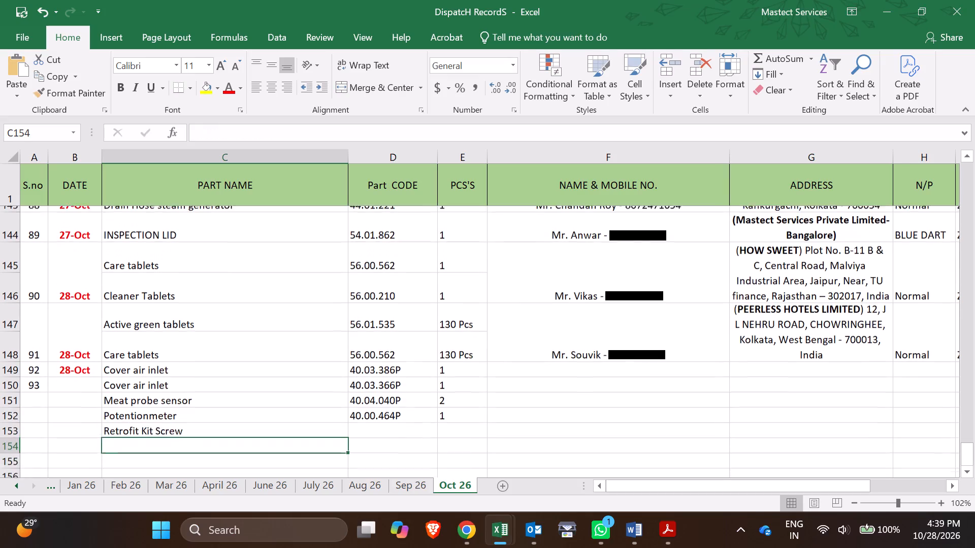
Enter part code 87.01.173 and quantity 1 for the Retrofit Kit Screw row and save the workbook.
key(Up)
key(Right)
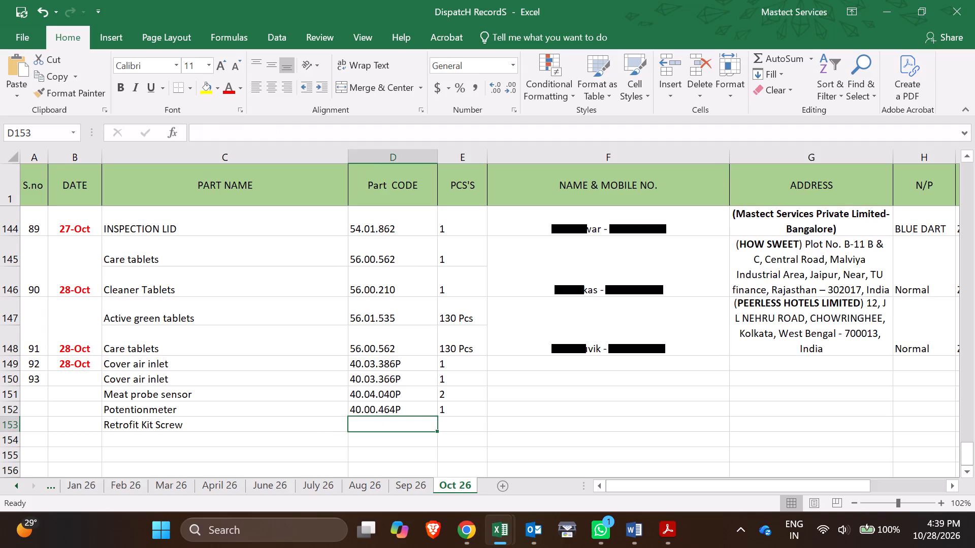
text(87.)
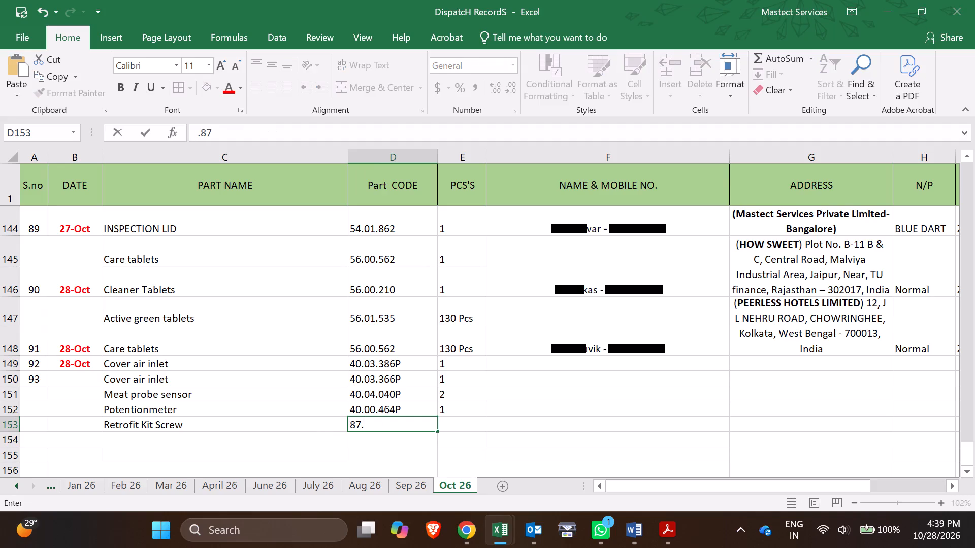
text(01)
text(.173)
key(Return)
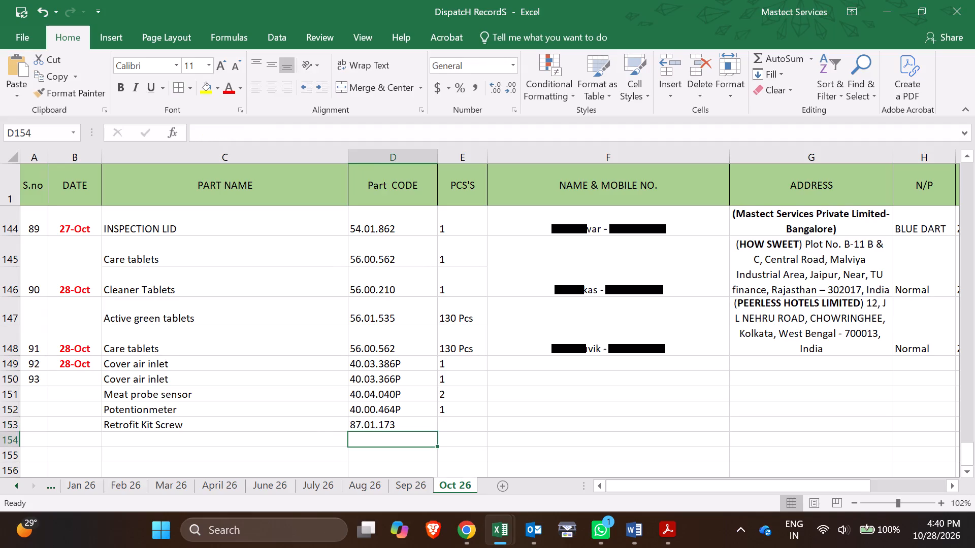
key(Up)
key(Right)
key(1)
key(Return)
key(ctrl+s)
key(ctrl+s)
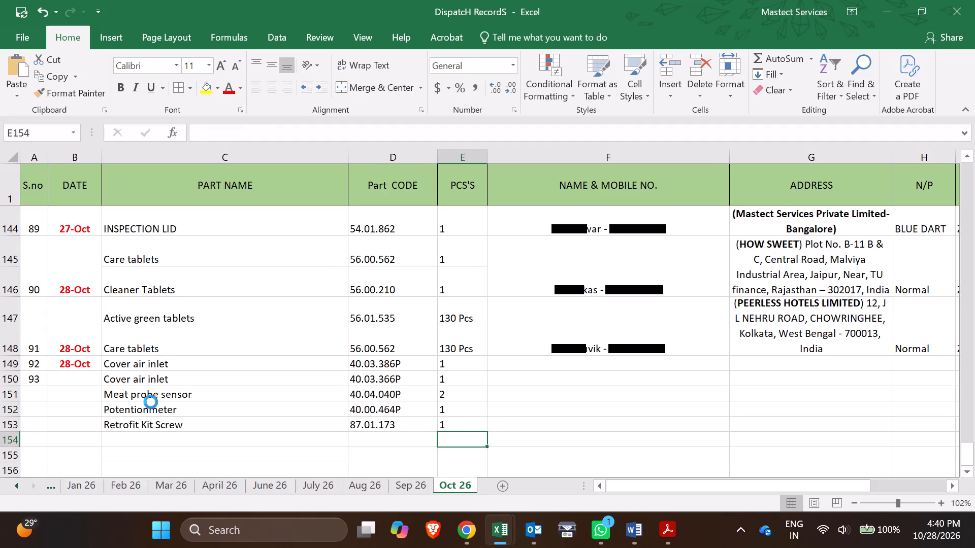
key(ctrl+s)
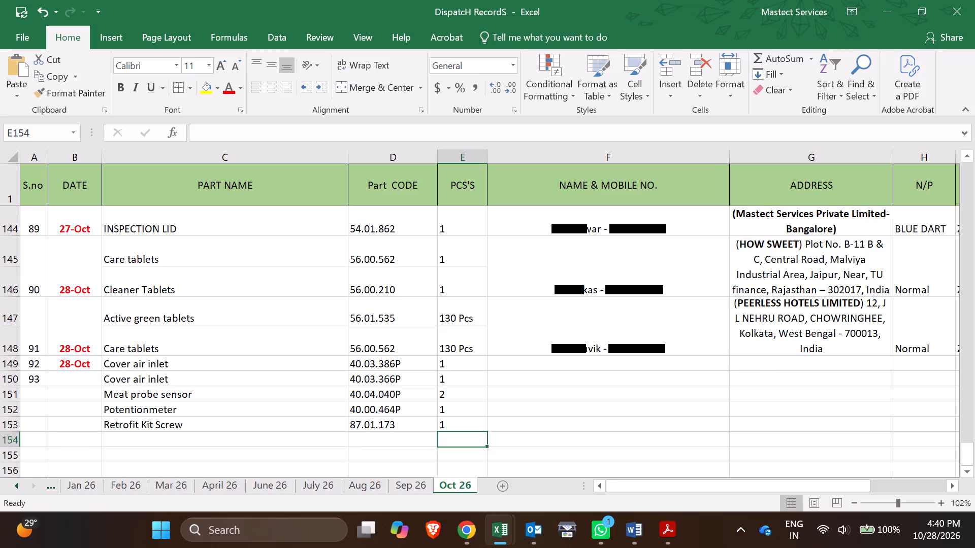
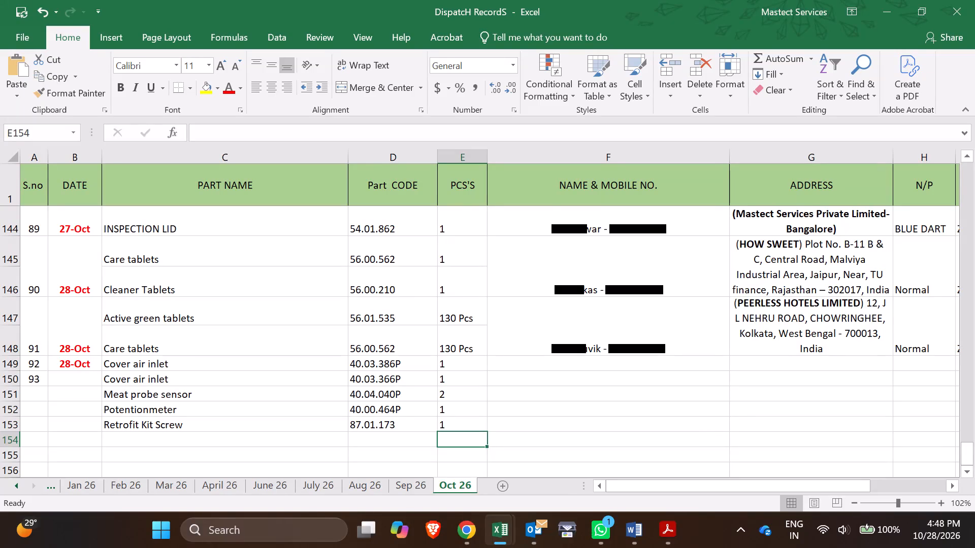
Merge and center the NAME & MOBILE NO. cells F149 to F153 beside the Cover air inlet through Retrofit Kit Screw rows.
click(516, 366)
key(shift+Down)
key(shift+Down)
key(shift+Down)
key(shift+Down)
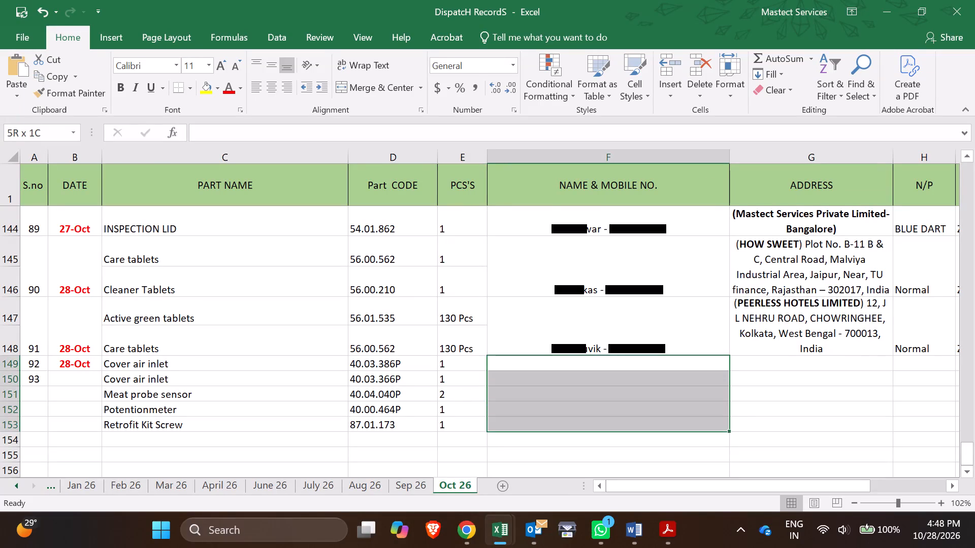
click(375, 90)
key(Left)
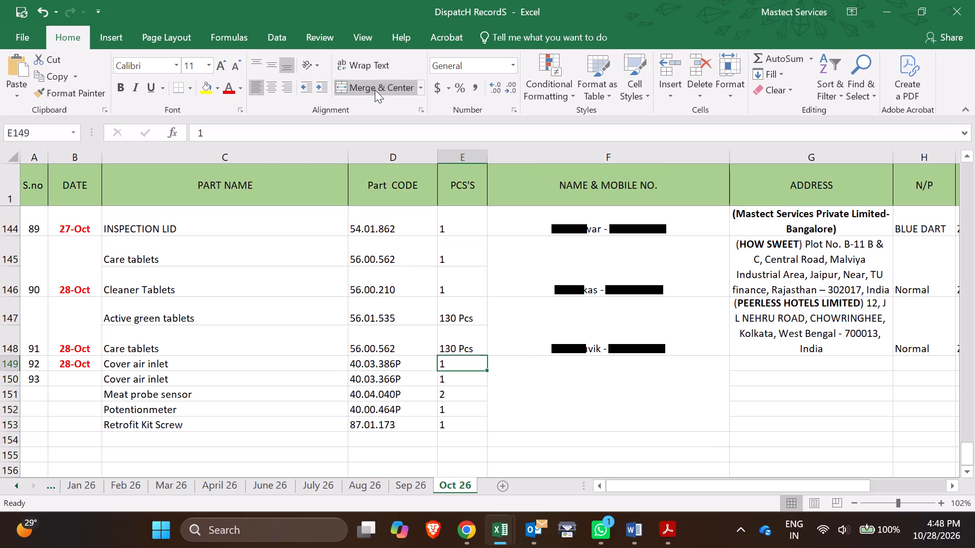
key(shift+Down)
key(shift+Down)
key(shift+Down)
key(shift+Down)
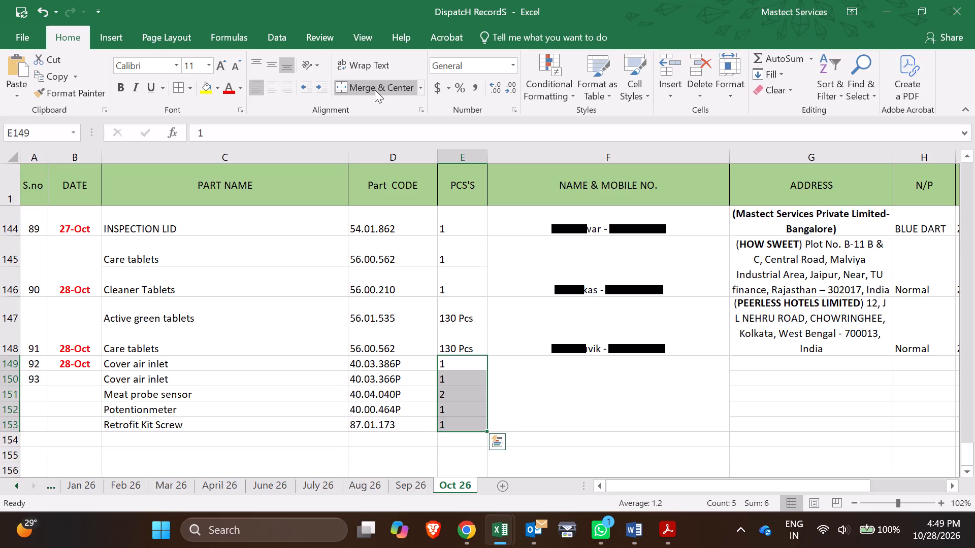
Go to the S.no cell A149 of the first Cover air inlet row.
key(Left)
key(Left)
key(Left)
key(Left)
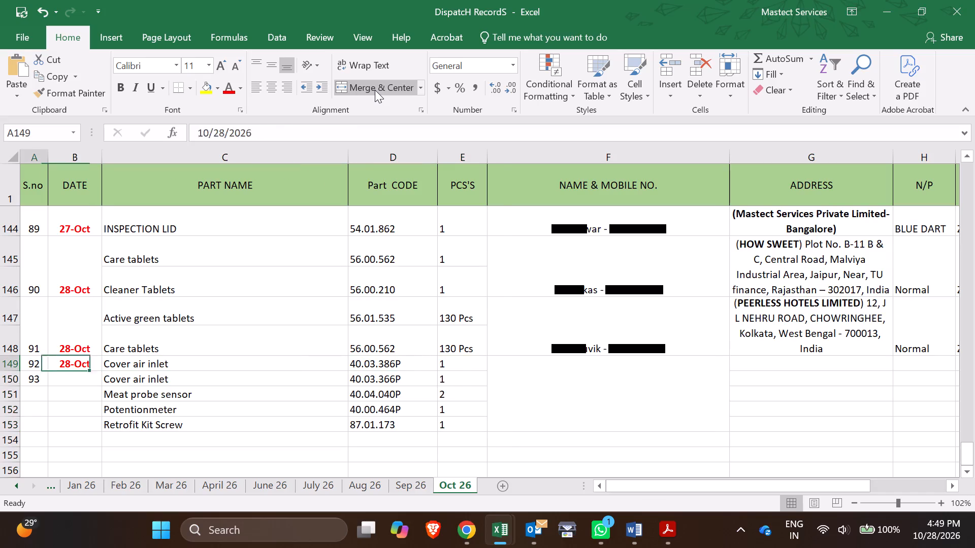
Merge and center the DATE cells B149 to B153 beside the Cover air inlet through Retrofit Kit Screw rows.
key(Right)
key(shift+Down)
key(shift+Down)
key(shift+Down)
key(shift+Down)
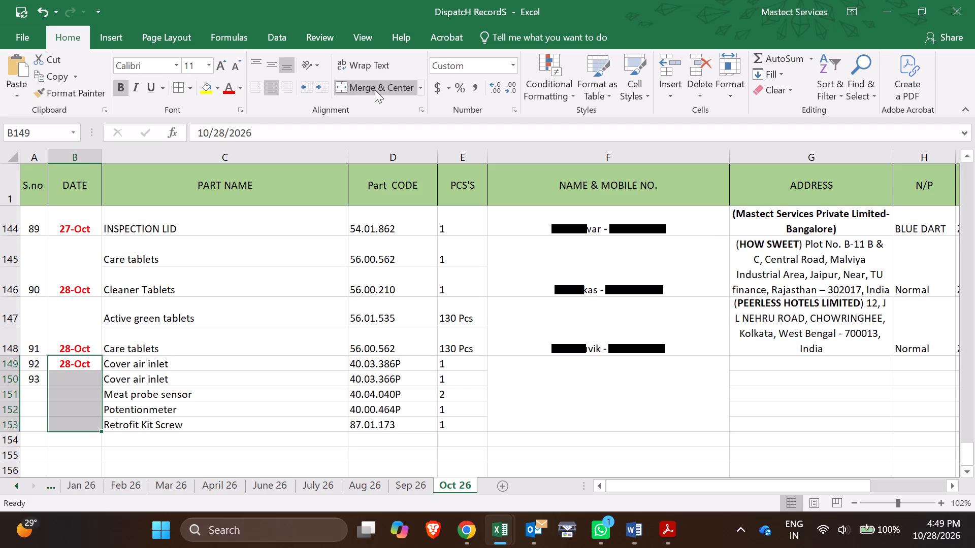
click(377, 89)
Clear the S.no in cell A150 of the second Cover air inlet row.
key(Left)
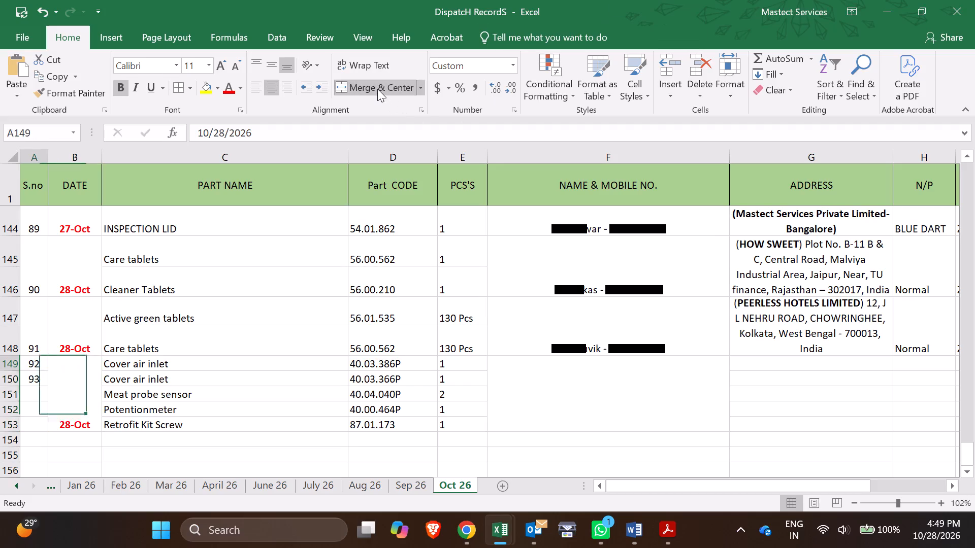
key(Down)
key(BackSpace)
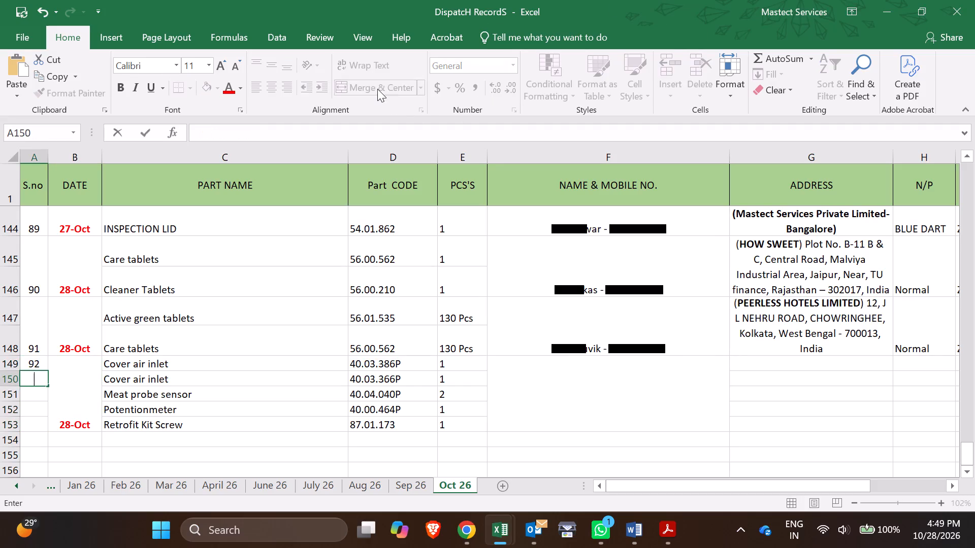
key(Return)
Merge and center the S.no cells A149 to A153 for the Cover air inlet through Retrofit Kit Screw rows.
key(Up)
key(Up)
key(shift+Down)
key(shift+Down)
key(shift+Down)
key(shift+Down)
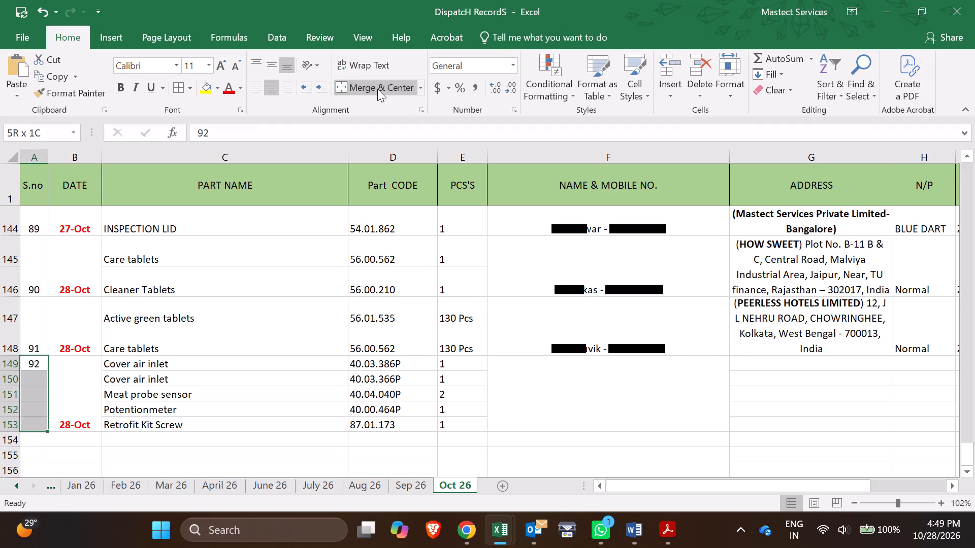
click(377, 89)
Merge and center the ADDRESS cells G149 to G153 for the same dispatch entry.
key(Right)
key(Right)
key(Right)
key(Right)
key(Right)
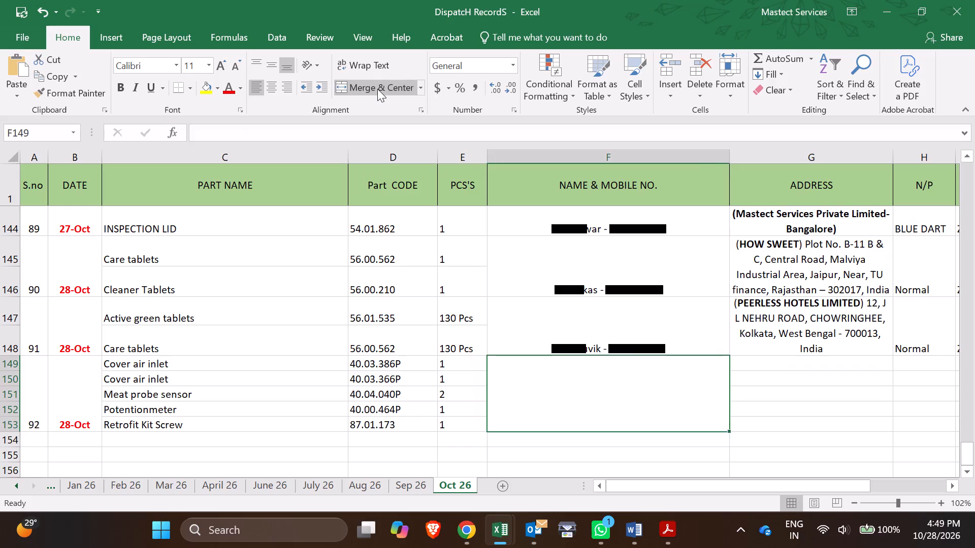
key(Right)
key(shift+Down)
key(shift+Down)
key(shift+Down)
key(shift+Down)
click(377, 89)
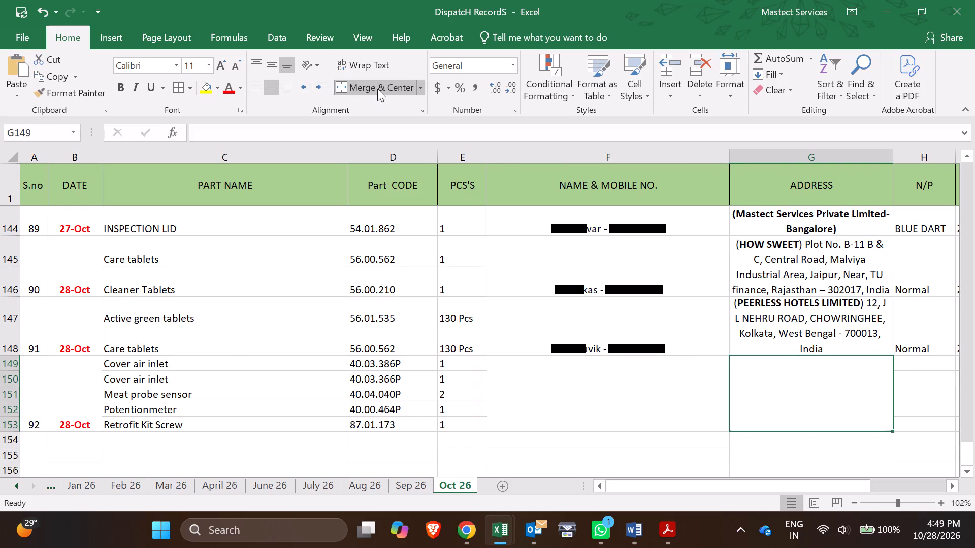
Merge and center the N/P cells H149 to H153 for the same dispatch entry.
key(Right)
key(shift+Down)
key(shift+Down)
key(shift+Down)
key(shift+Down)
click(377, 89)
Merge and center the Remark cells I149 to I153 for the same dispatch entry.
key(Right)
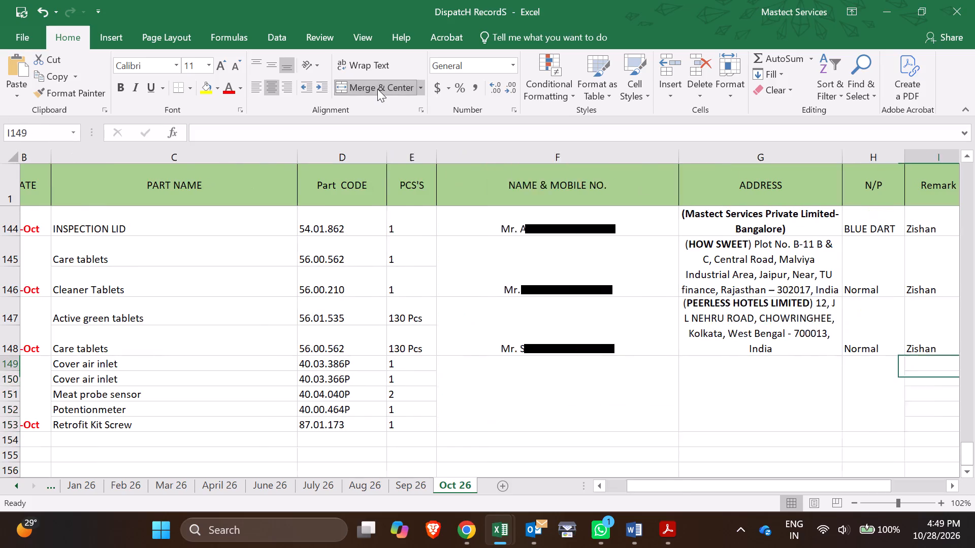
key(shift+Down)
key(shift+Down)
key(shift+Down)
key(shift+Down)
click(377, 89)
Return to the merged S.no cell at the start of the Cover air inlet dispatch entry.
key(Left)
key(Left)
key(Left)
key(Left)
key(Left)
key(Left)
key(Left)
key(Left)
key(Left)
key(Left)
key(Left)
key(Left)
key(Left)
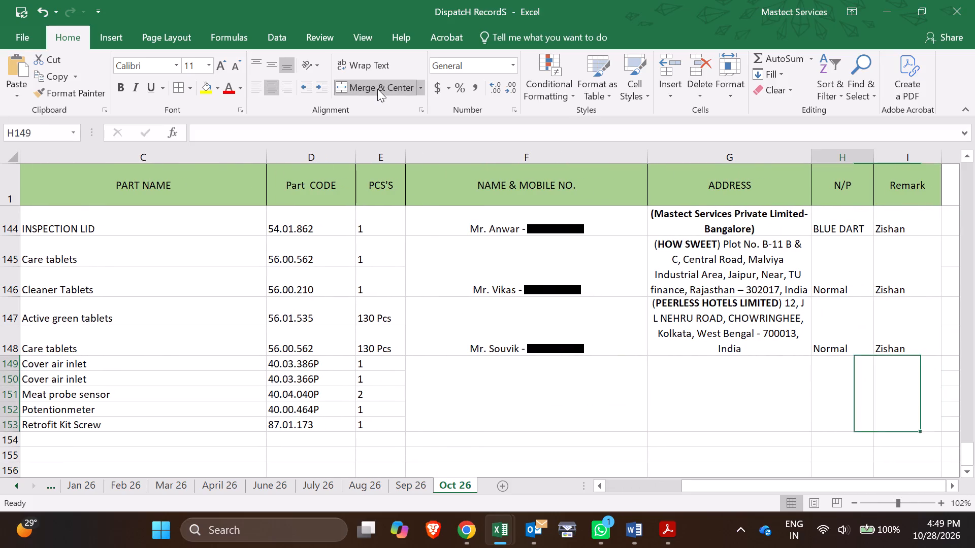
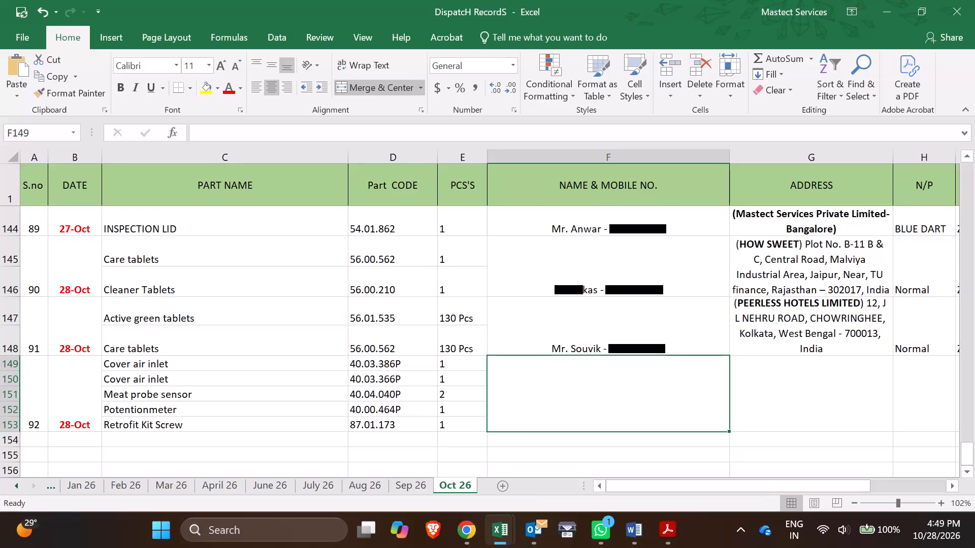
Enter the Mr. Anwar contact entry in the merged NAME & MOBILE NO. cell of record 92 and save the workbook.
key(alt+Tab)
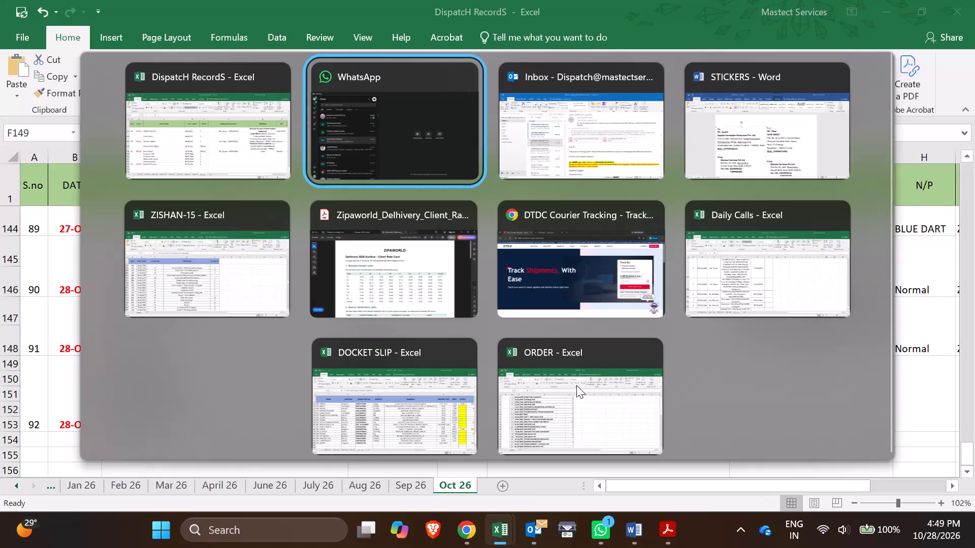
key(alt+Left)
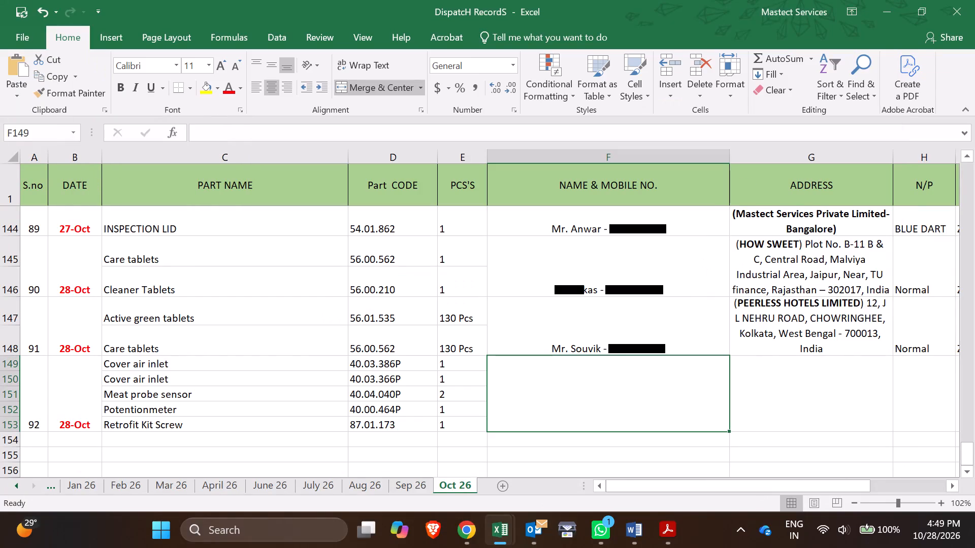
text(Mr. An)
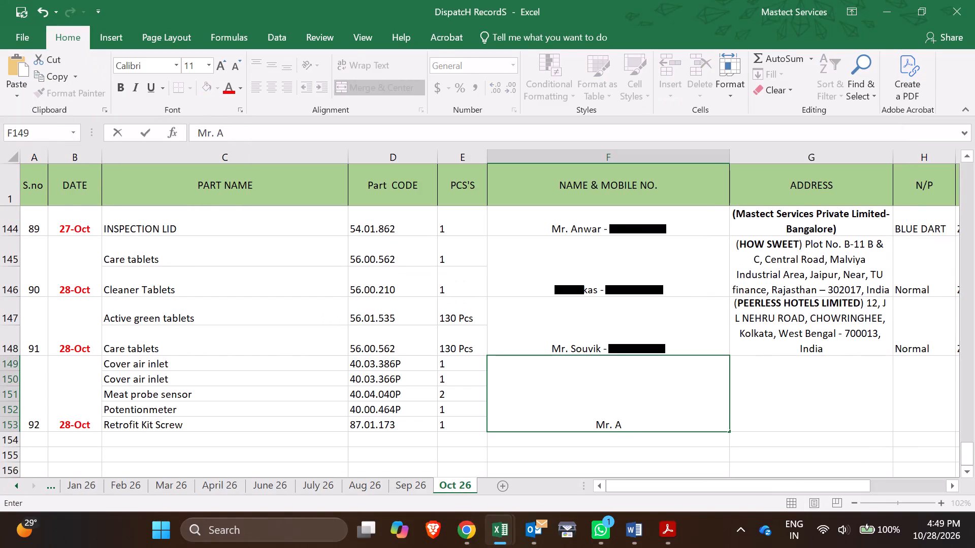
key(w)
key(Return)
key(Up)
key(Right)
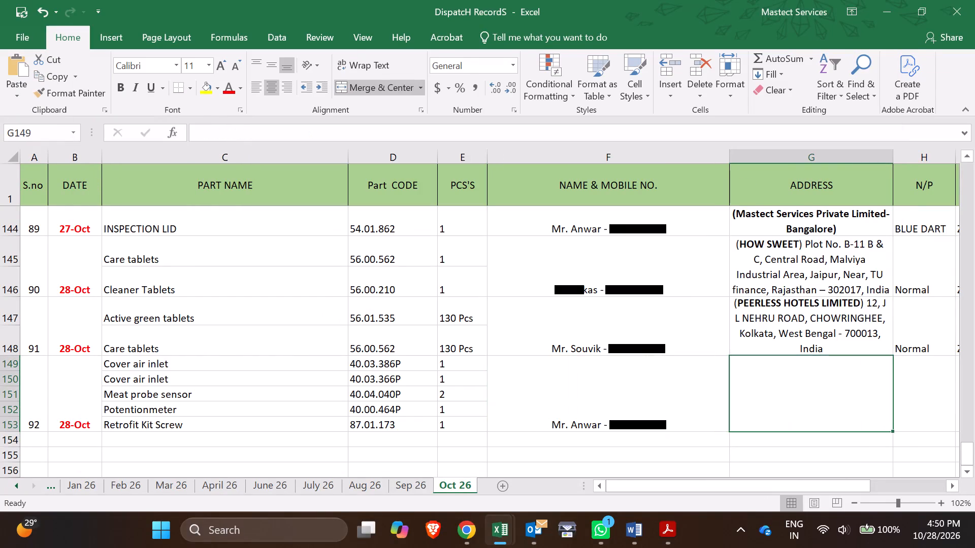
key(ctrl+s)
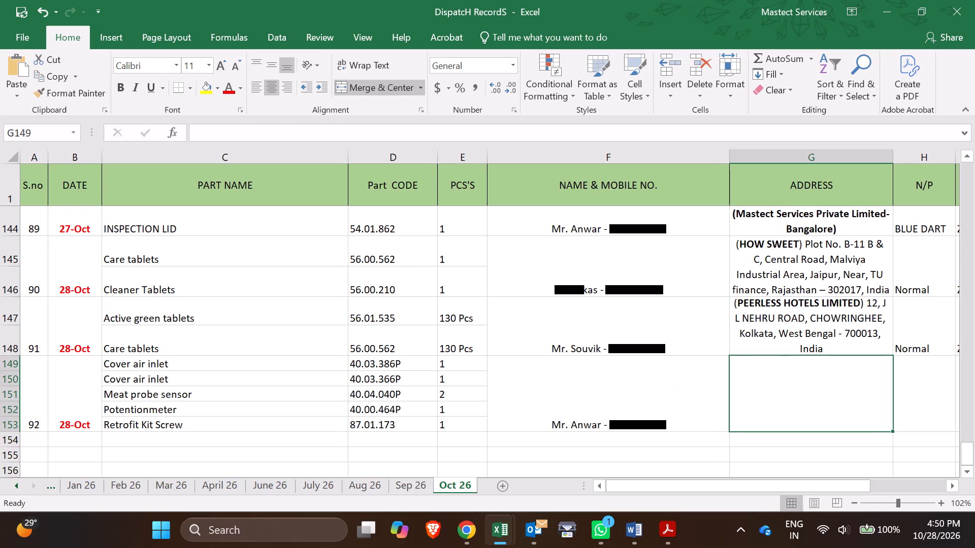
Copy the address text "(Mastect Services Private Limited-Bangalore)" from the INSPECTION LID row into record 92's ADDRESS cell and save.
click(762, 230)
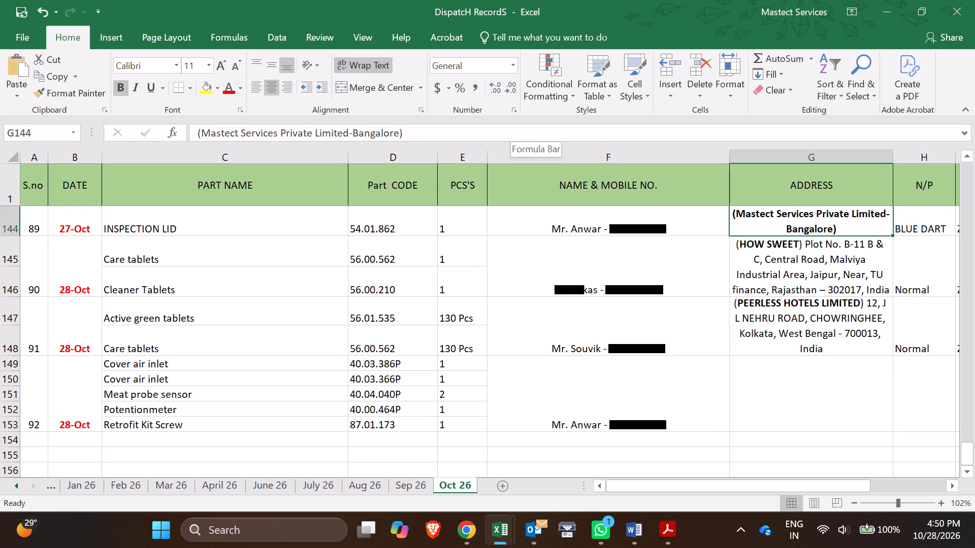
triple_click(518, 132)
key(ctrl+c)
click(763, 399)
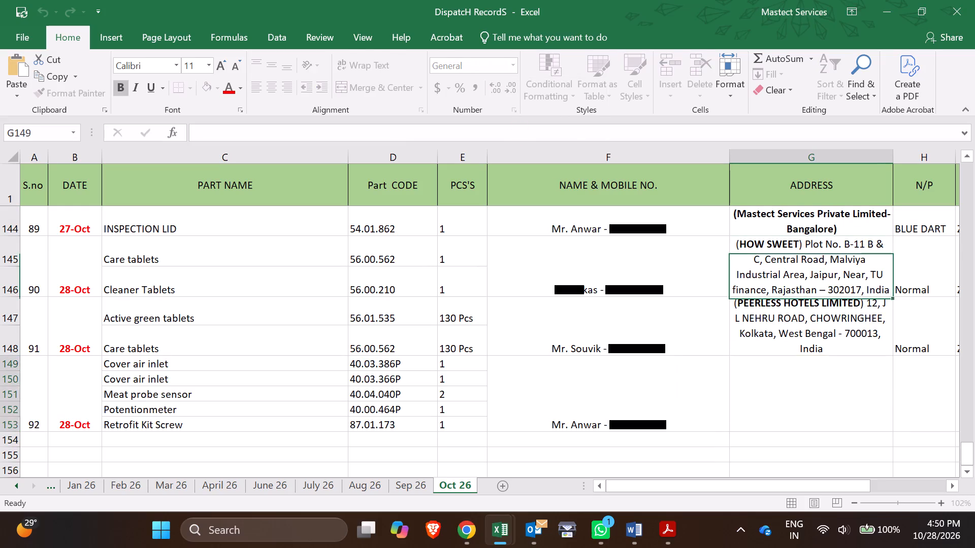
click(409, 132)
key(ctrl+v)
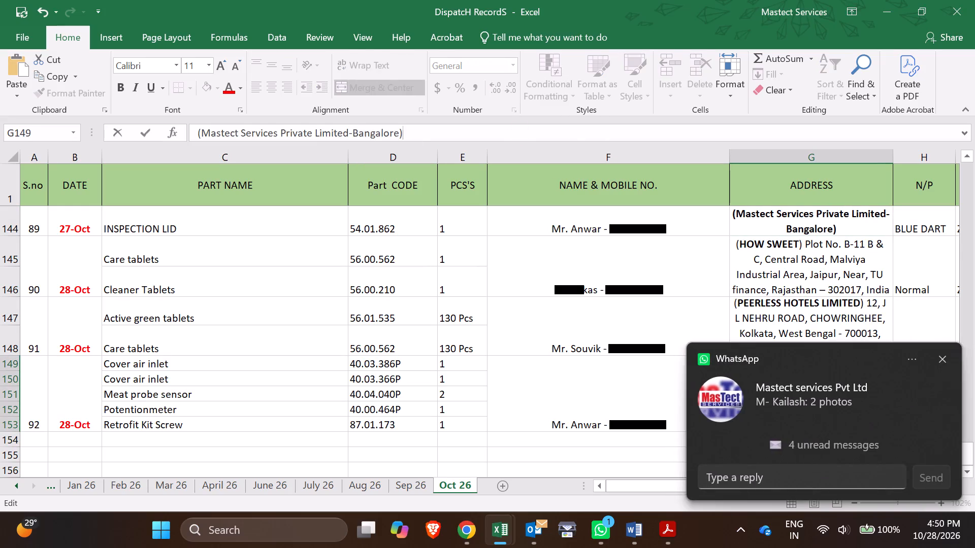
key(Return)
key(ctrl+s)
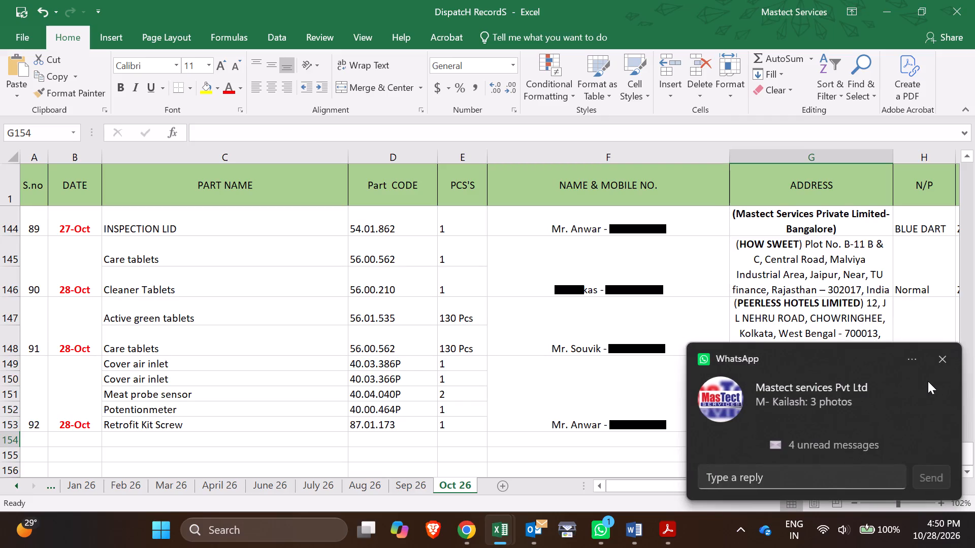
Dismiss the chat notification and format record 92's ADDRESS cell with wrapped, bold text.
click(940, 362)
click(815, 384)
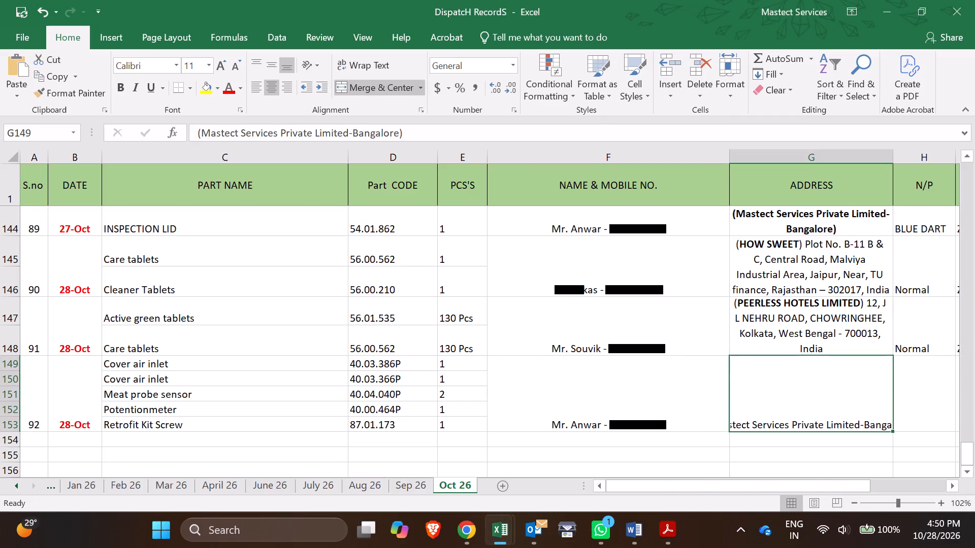
click(368, 64)
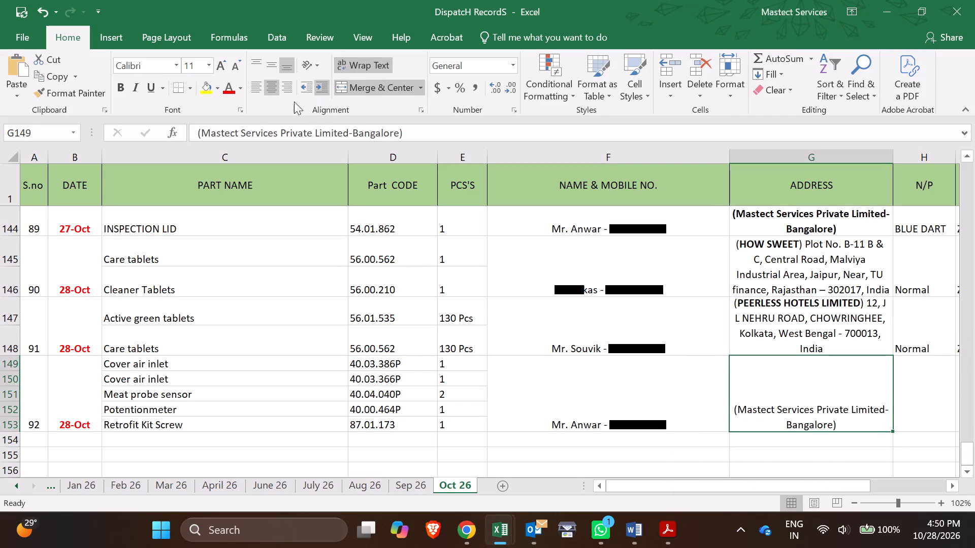
click(126, 86)
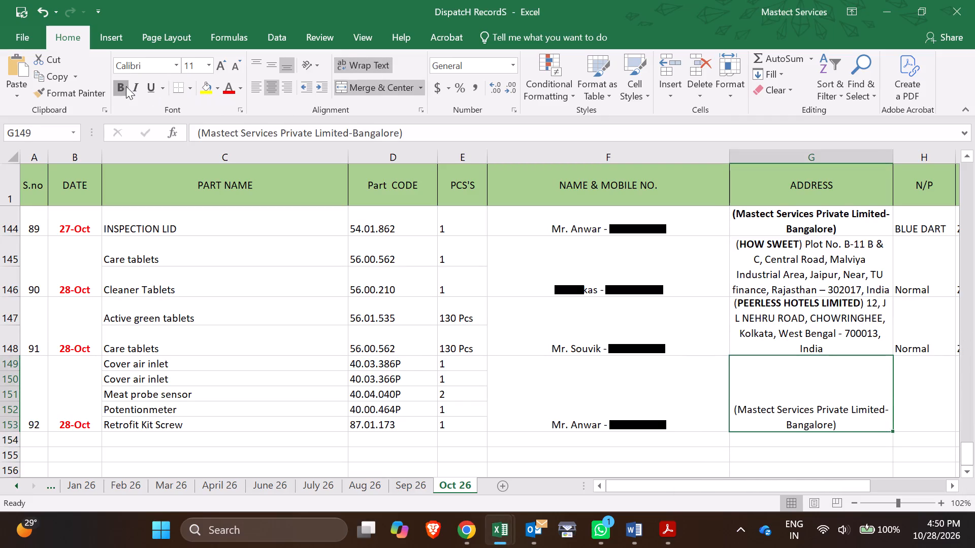
Enter PLUS as the N/P value and Zishan as the Remark for record 92.
key(Right)
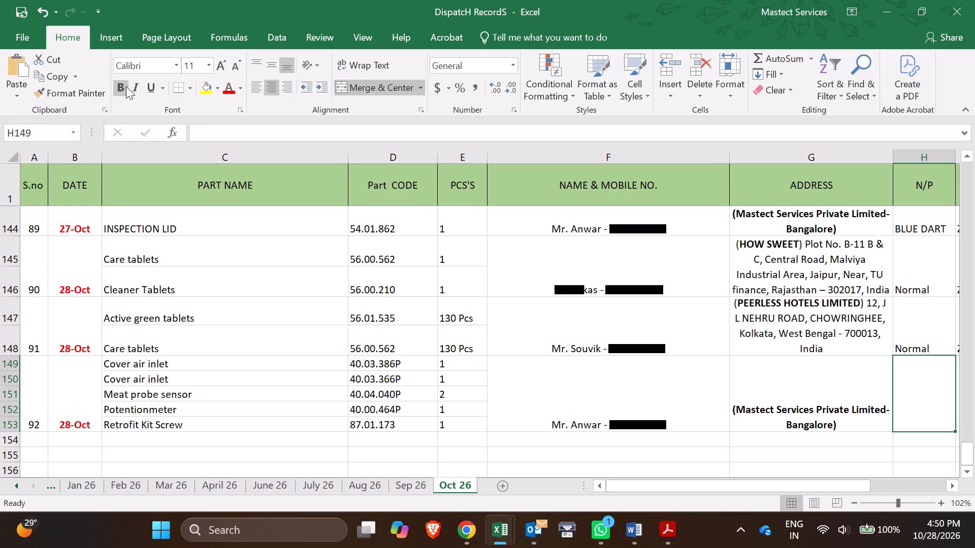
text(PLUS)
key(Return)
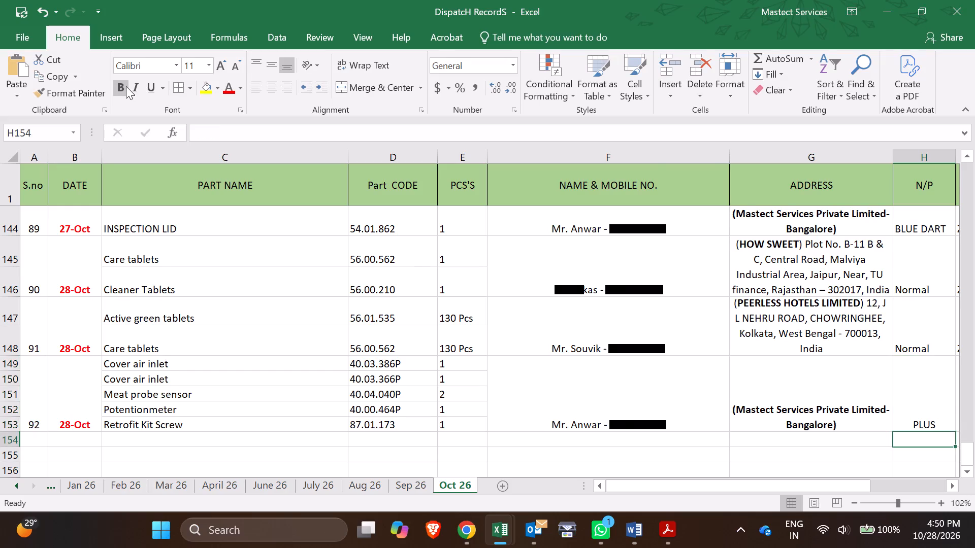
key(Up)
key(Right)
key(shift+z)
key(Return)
Left-align the N/P and Remark cells of record 92.
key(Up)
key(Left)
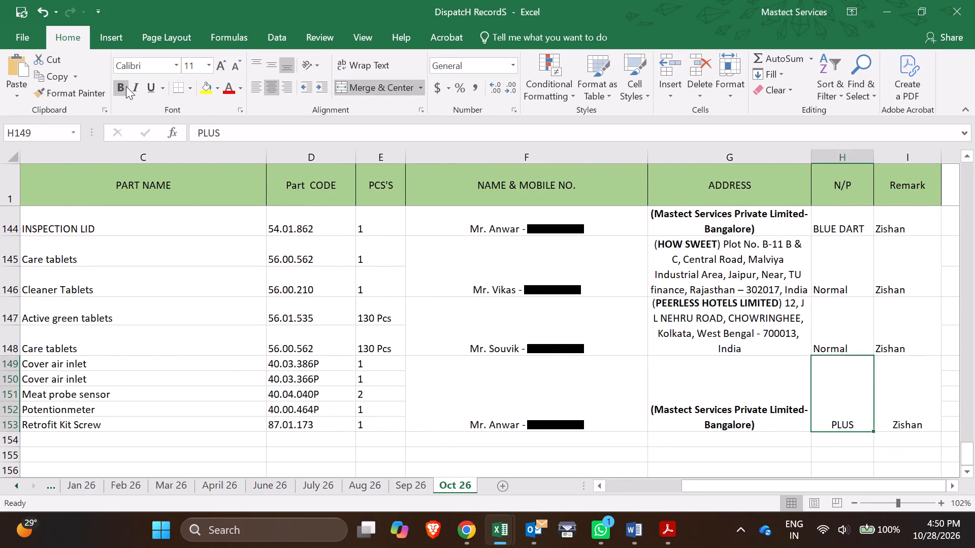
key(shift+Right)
click(257, 92)
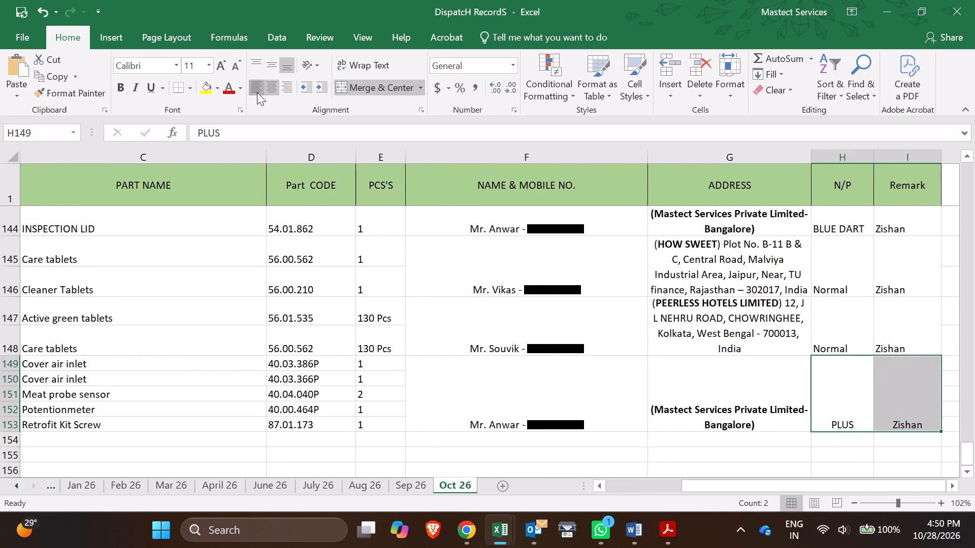
Save the dispatch records workbook.
key(Left)
key(ctrl+s)
key(ctrl+s)
Enter serial number 93 in the S.no cell A154 below the Retrofit Kit Screw row and center it.
key(Left)
key(Left)
key(Left)
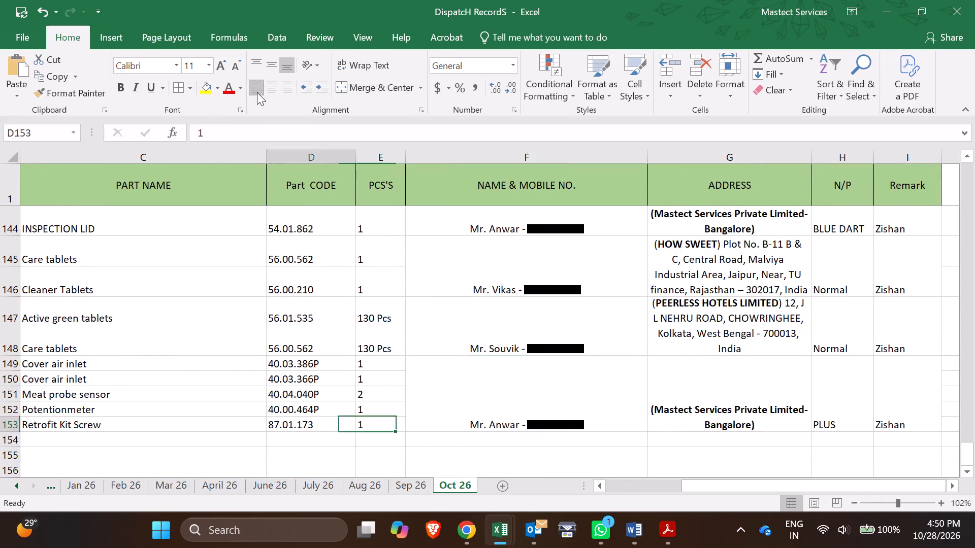
key(Left)
key(Left)
key(Left)
key(Left)
key(Left)
key(Left)
key(Left)
key(Left)
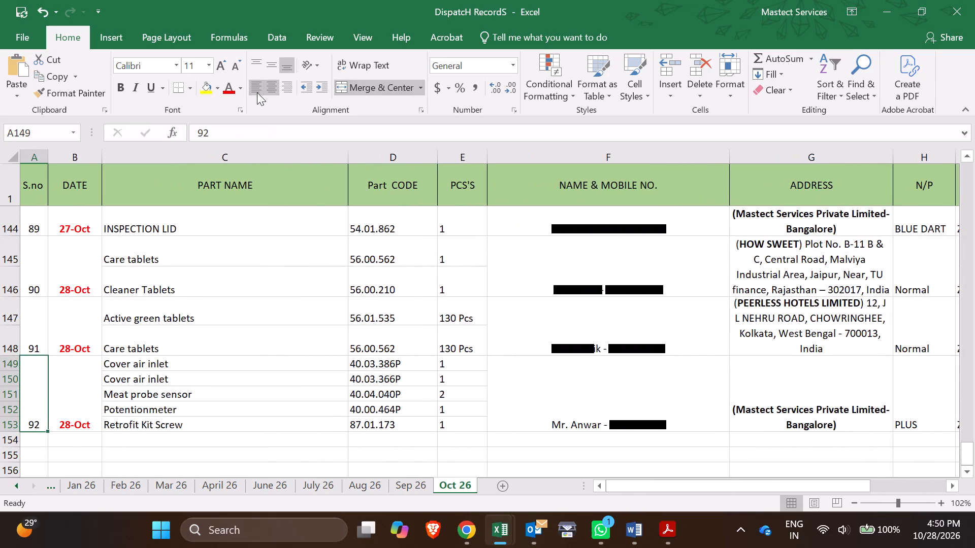
key(Down)
text(93)
key(Return)
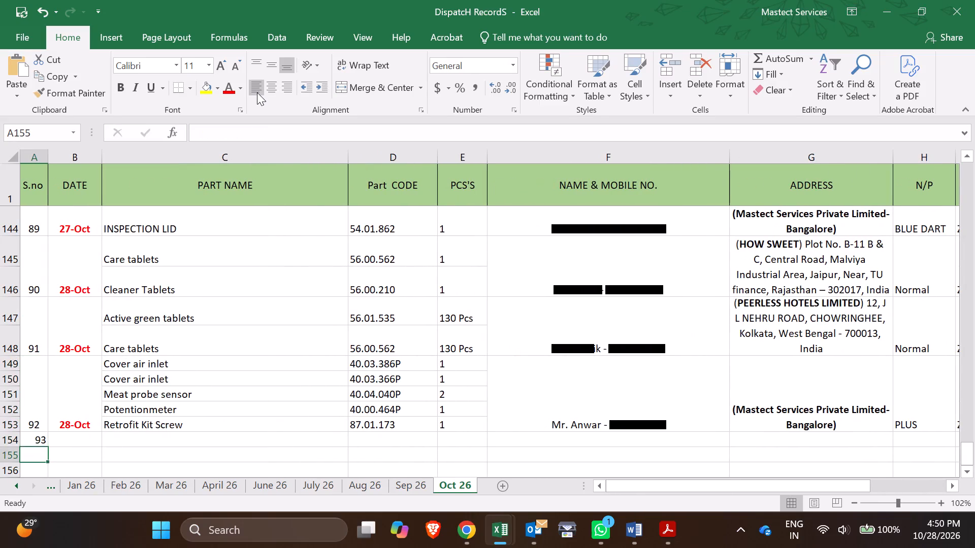
key(Up)
click(273, 86)
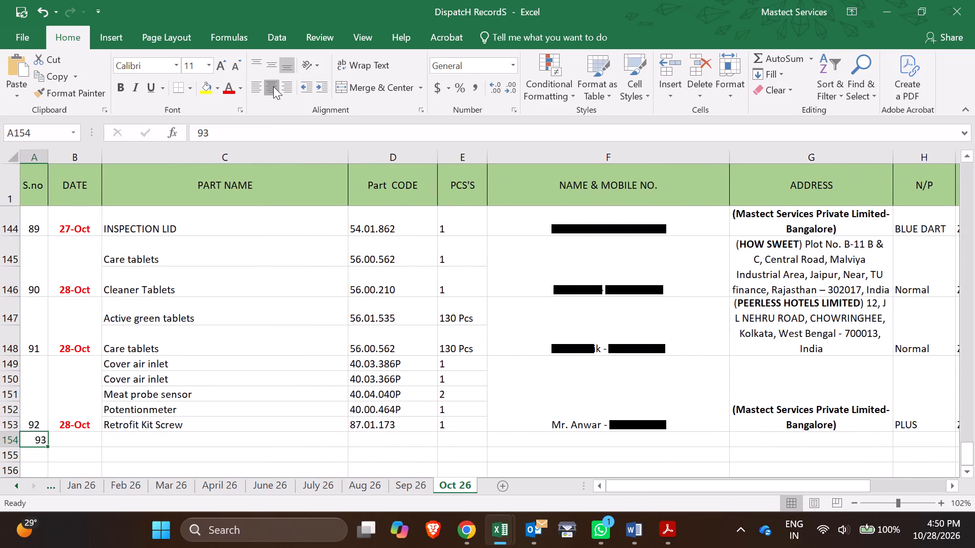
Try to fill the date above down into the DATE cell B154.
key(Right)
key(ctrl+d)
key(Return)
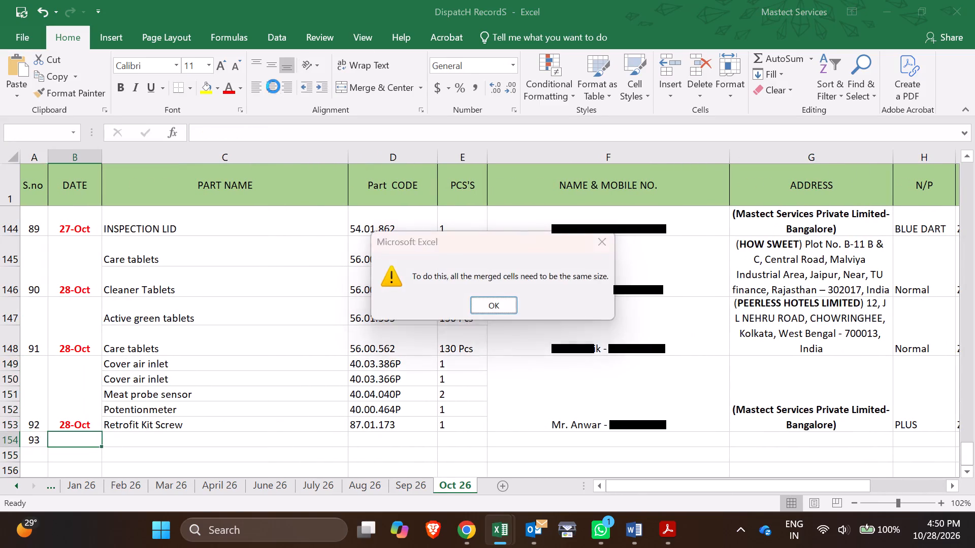
Copy the 28-Oct date from the merged DATE cell above into B154, save, and unmerge the pasted cells, keeping the date centered.
key(Up)
key(ctrl+c)
key(Down)
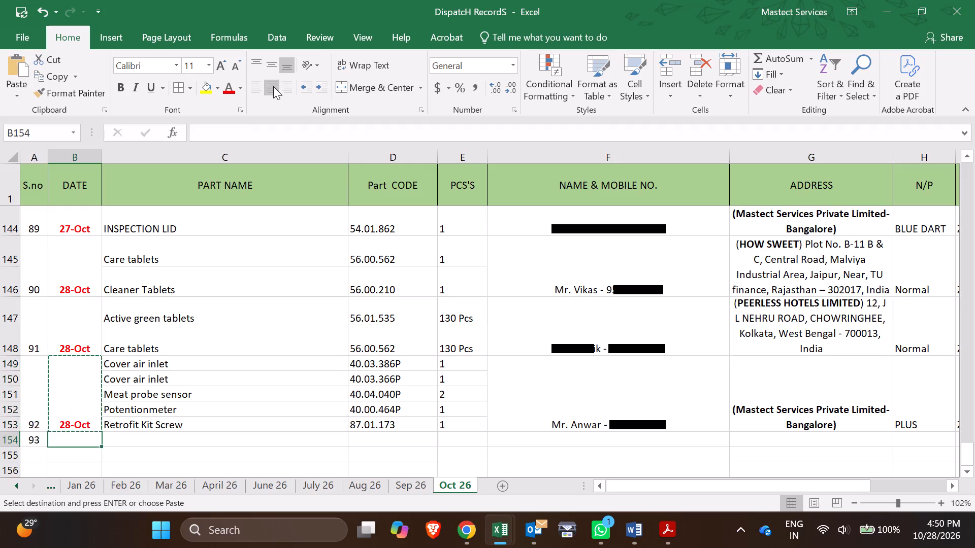
key(ctrl+v)
key(ctrl+s)
click(352, 86)
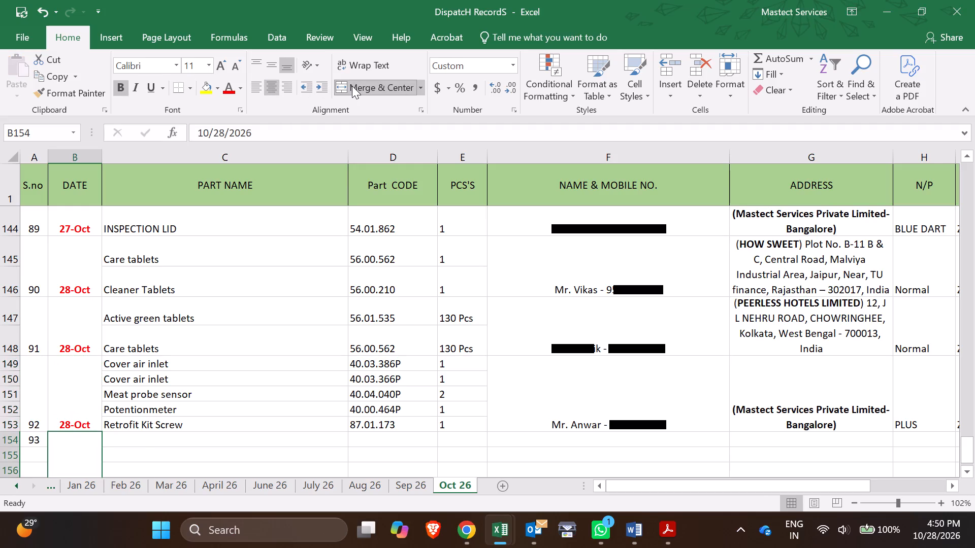
click(272, 87)
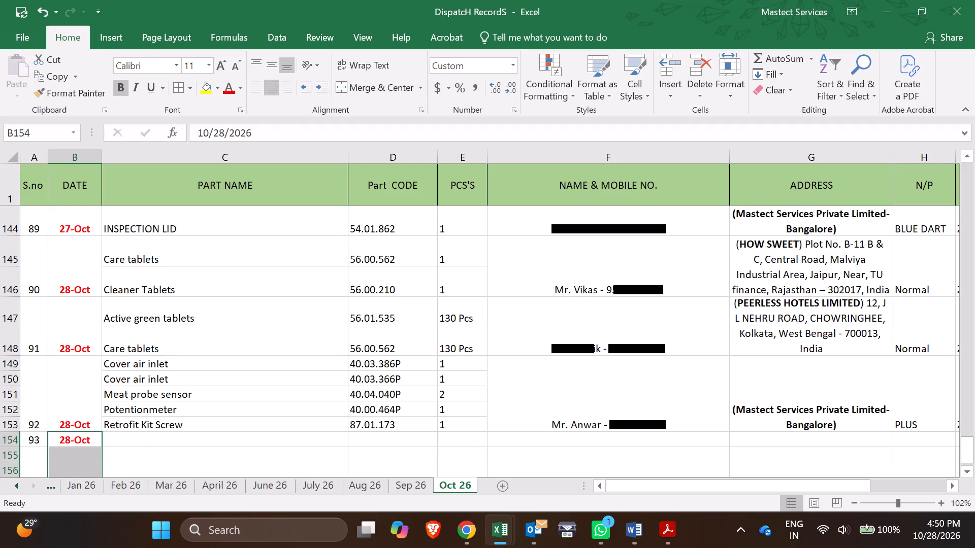
Go to the PART NAME cell C154 and save the workbook.
click(132, 439)
key(ctrl+s)
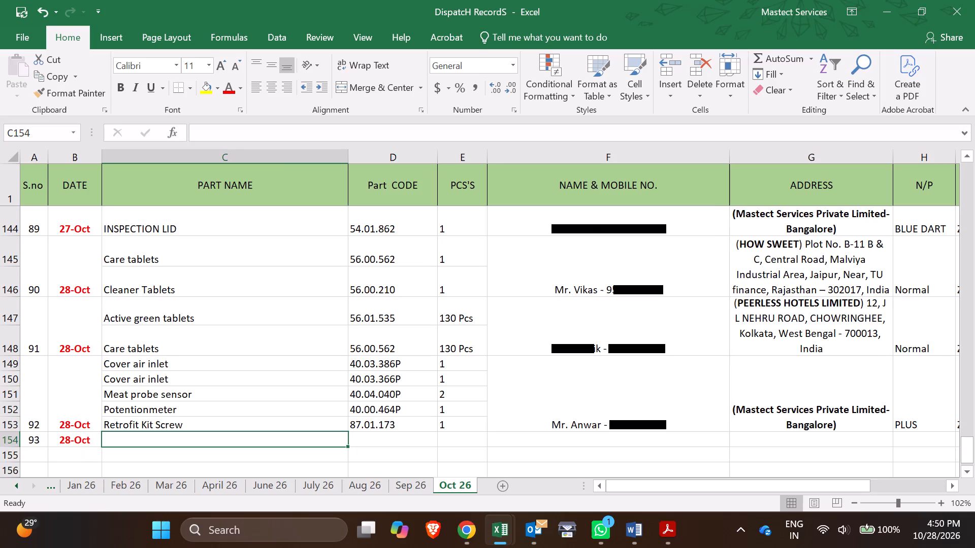
Enter S.S Tray 1/1 as the part name in C154 and a dash as its part code in D154.
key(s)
key(BackSpace)
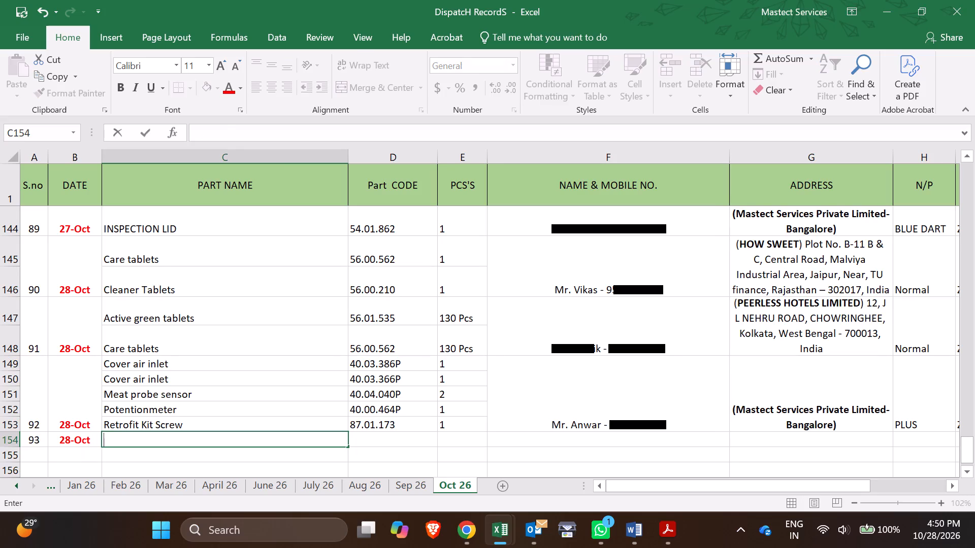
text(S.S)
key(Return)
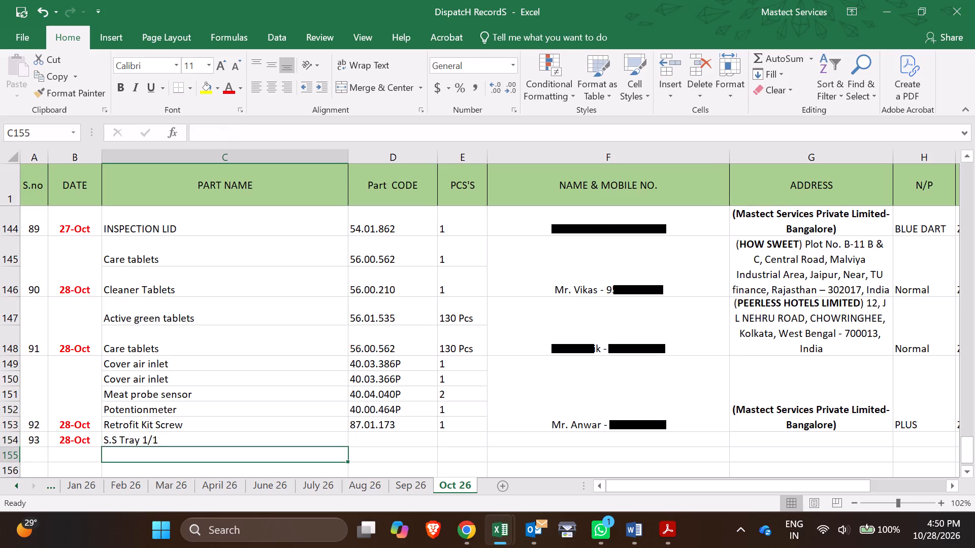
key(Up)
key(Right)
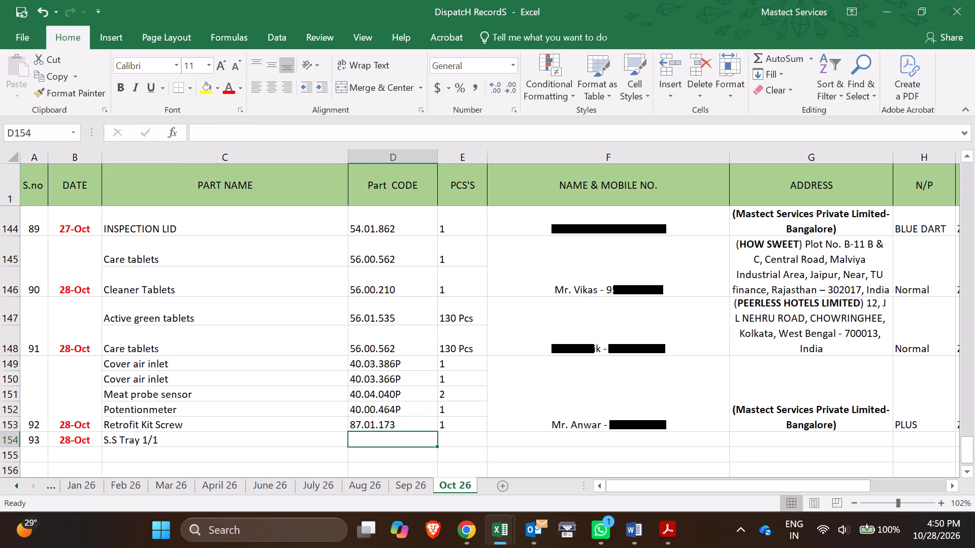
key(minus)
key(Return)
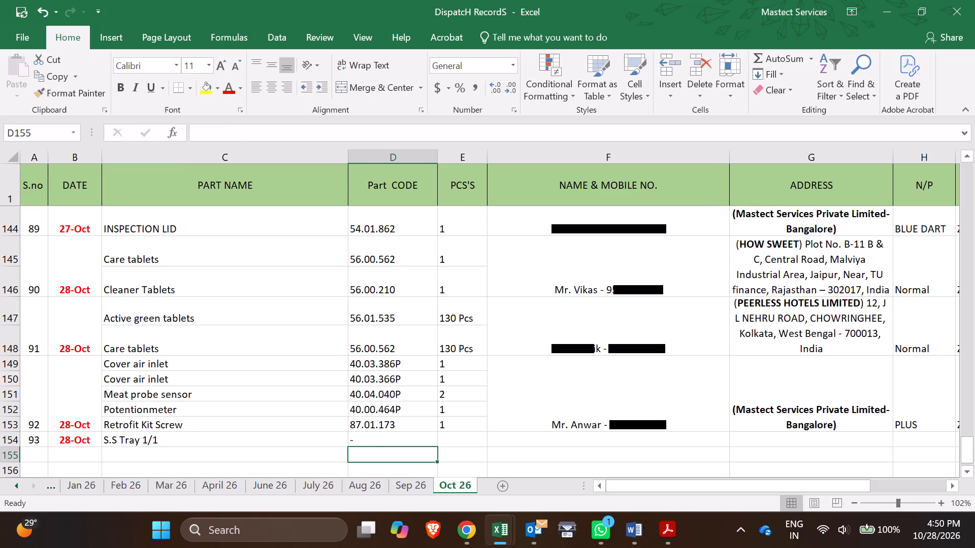
Enter quantity 10 in the PCS'S cell E154 for the S.S Tray and save the workbook.
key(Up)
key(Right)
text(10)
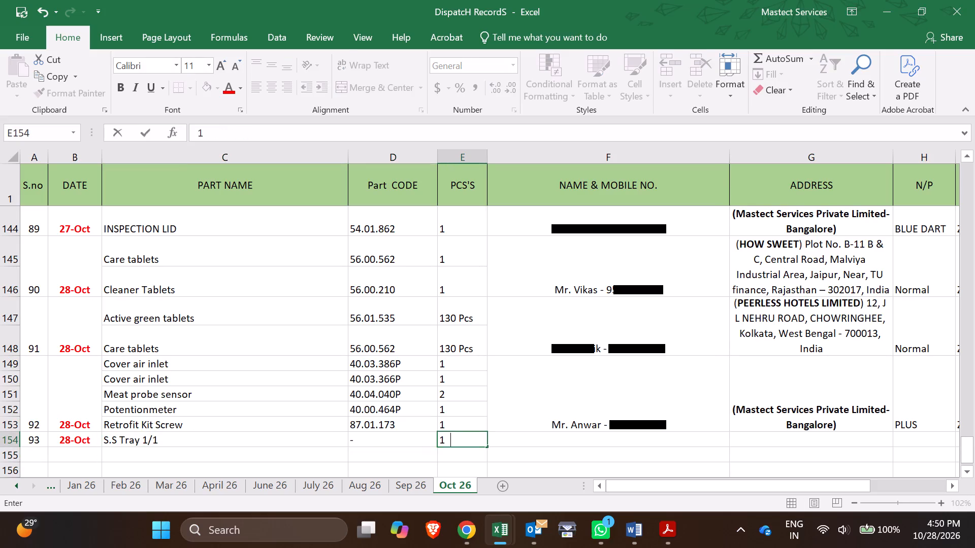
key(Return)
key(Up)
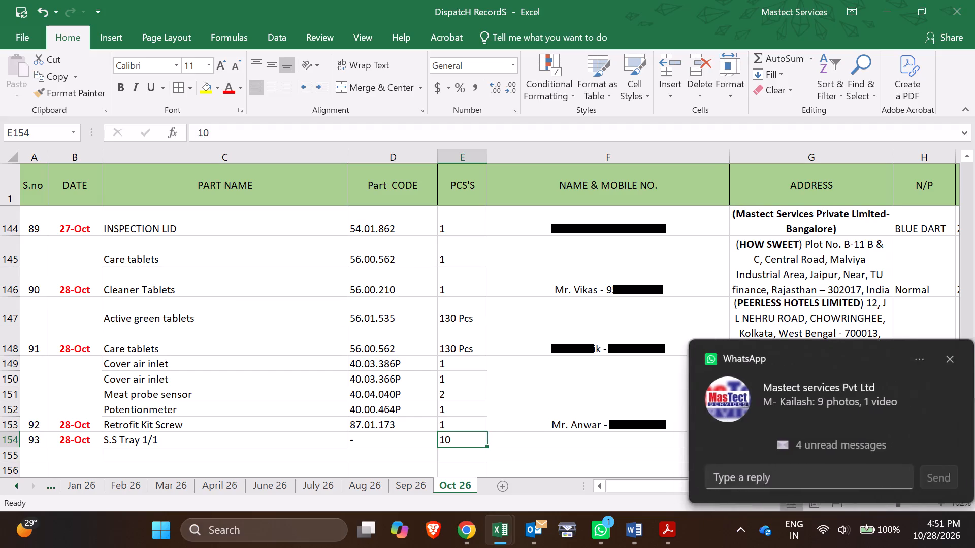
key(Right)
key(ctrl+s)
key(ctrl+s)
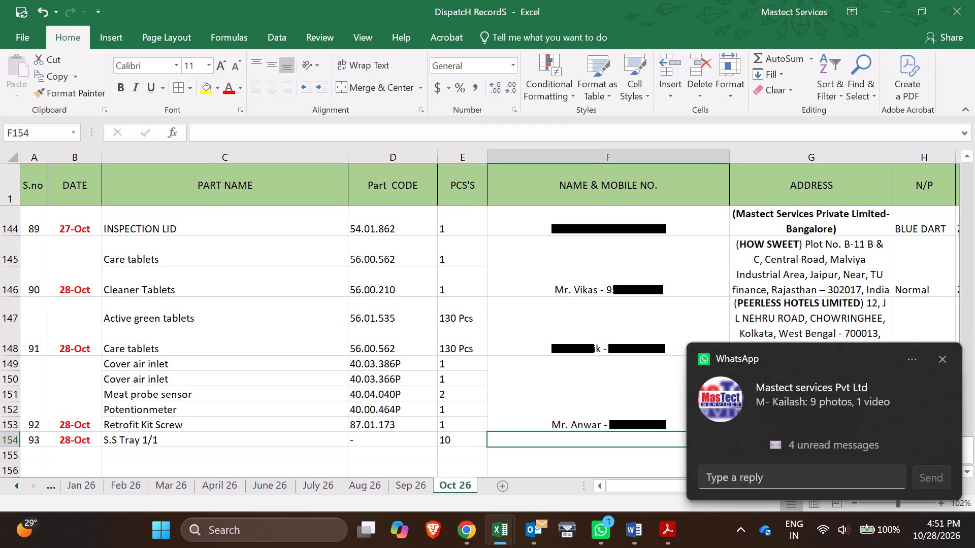
Copy the recipient's name from the Nandos Karnataka sticker in Word into Excel cell F154, followed by a dash and the mobile number.
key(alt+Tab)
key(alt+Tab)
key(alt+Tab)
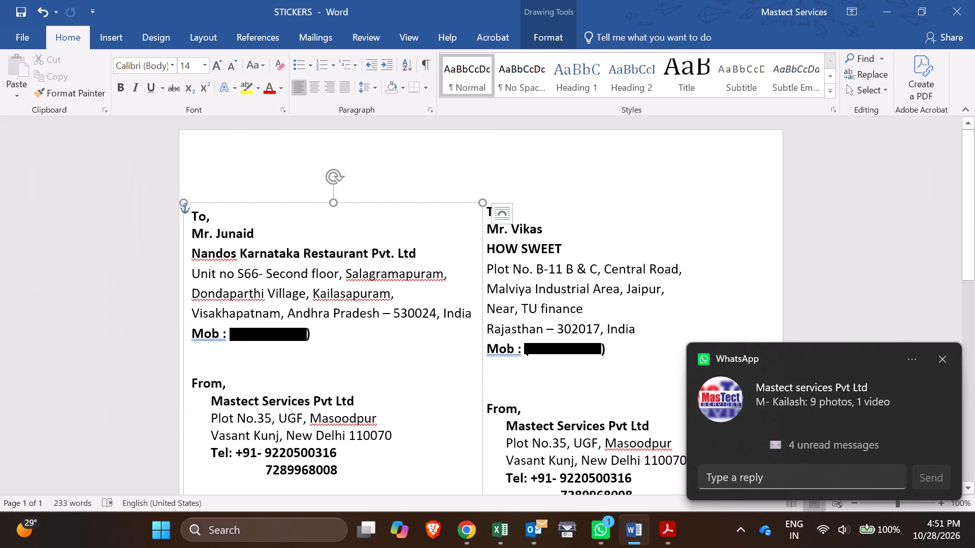
click(194, 237)
key(shift+Down)
key(shift+Left)
key(ctrl+c)
key(alt+Tab)
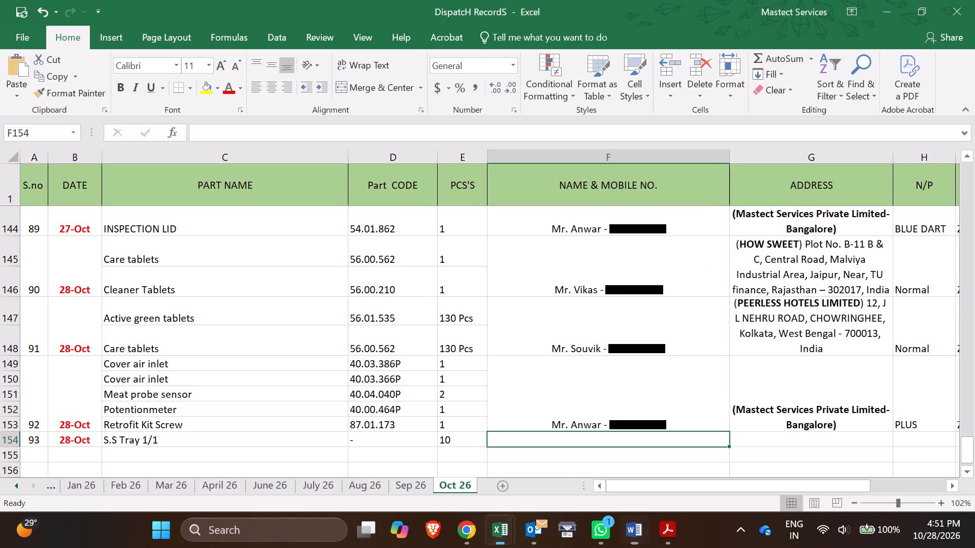
click(487, 132)
key(ctrl+v)
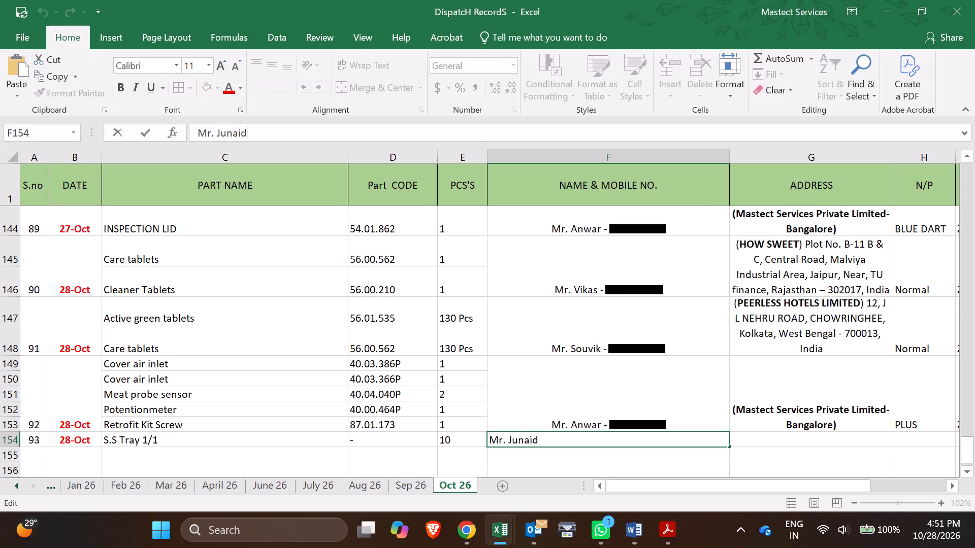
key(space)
key(Return)
key(Up)
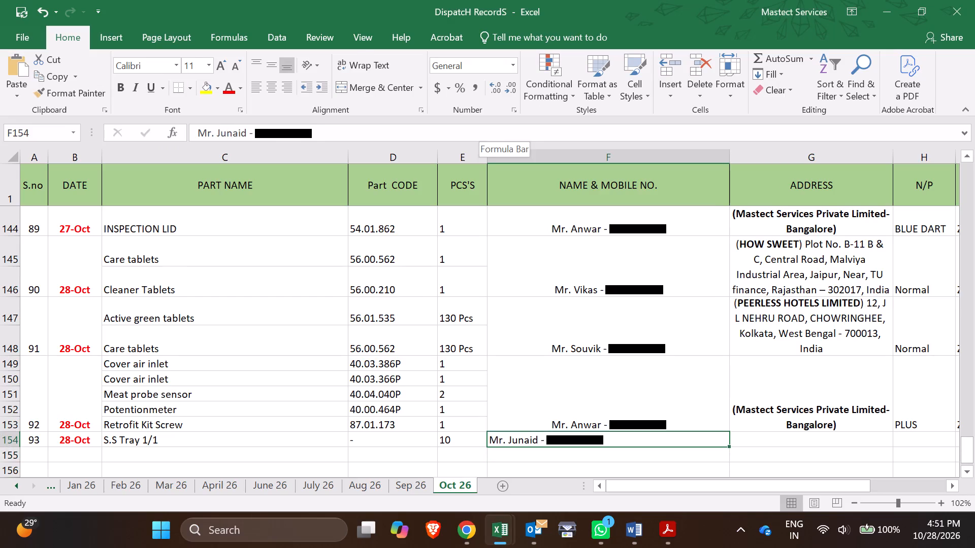
Center the recipient's name and mobile number in F154 and save the workbook.
click(274, 91)
key(Right)
key(ctrl+s)
Copy Nandos Karnataka Restaurant Pvt. Ltd from the Word sticker into Excel's ADDRESS cell G154, enclosed in parentheses and followed by a space.
key(alt+Tab)
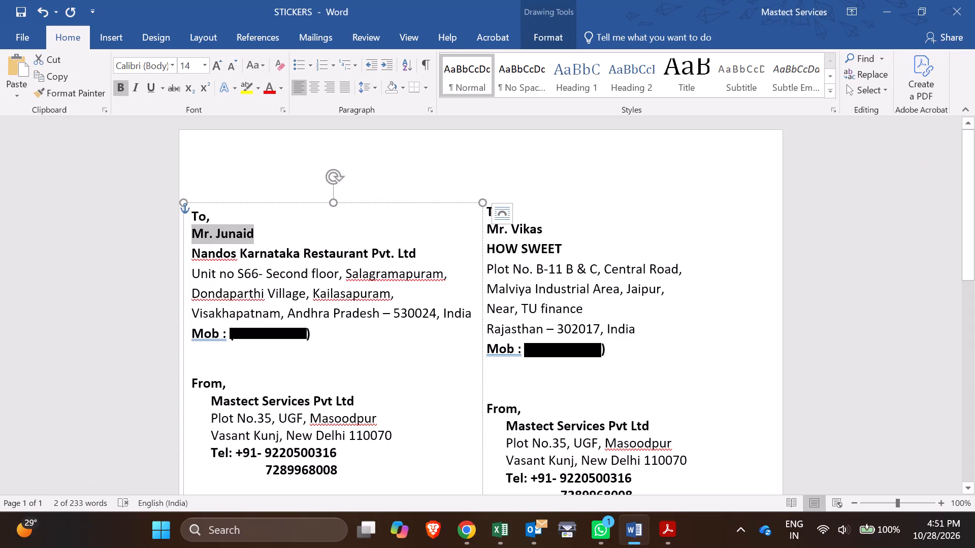
click(193, 258)
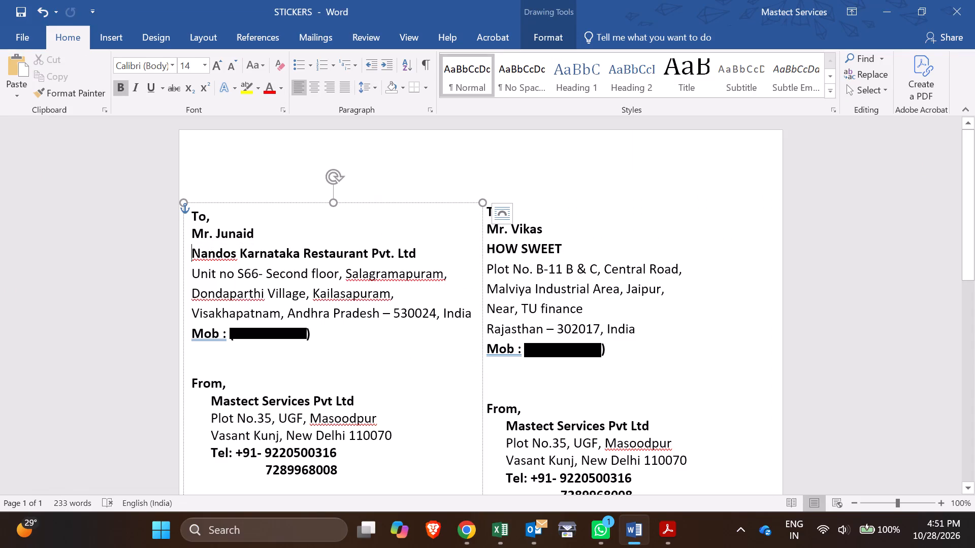
key(shift+Down)
key(shift+Left)
key(ctrl+c)
key(alt+Tab)
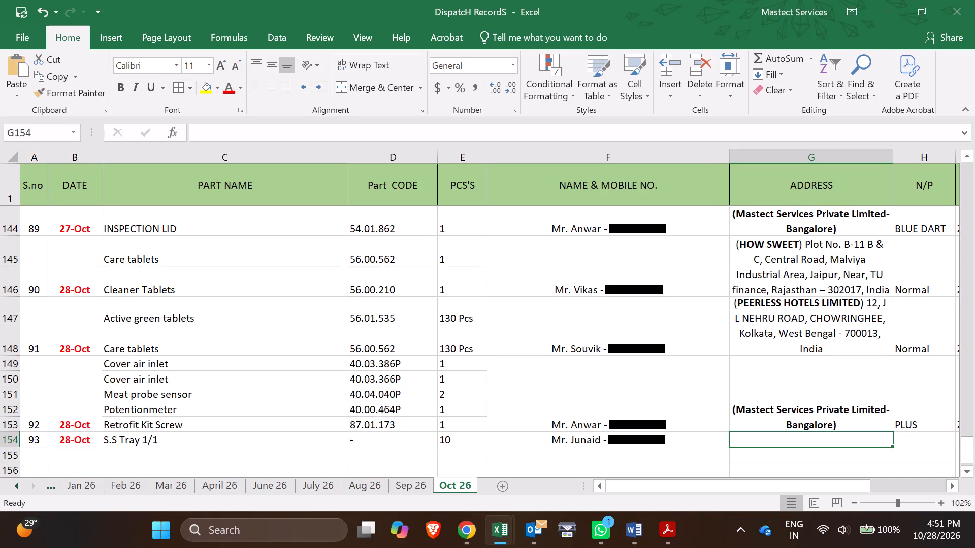
click(279, 133)
key(shift+parenleft)
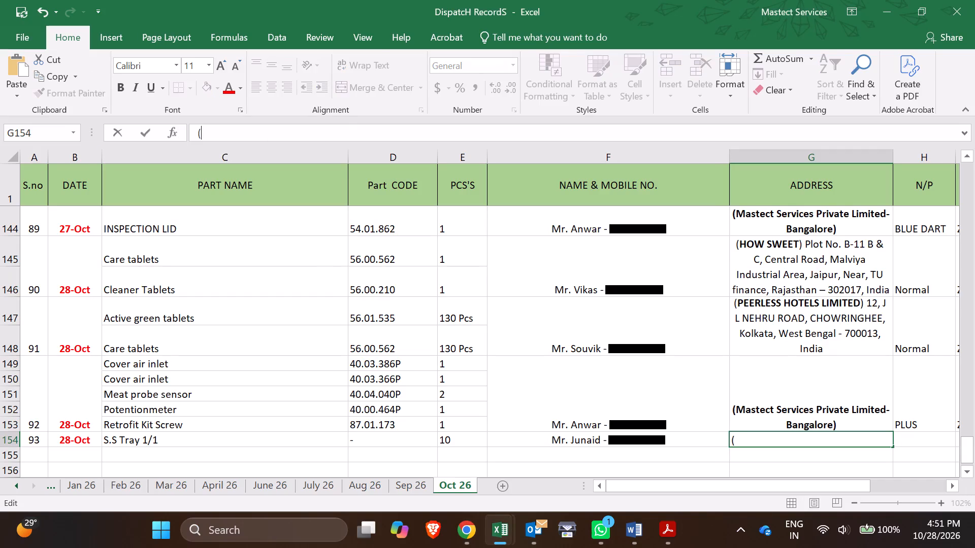
key(ctrl+v)
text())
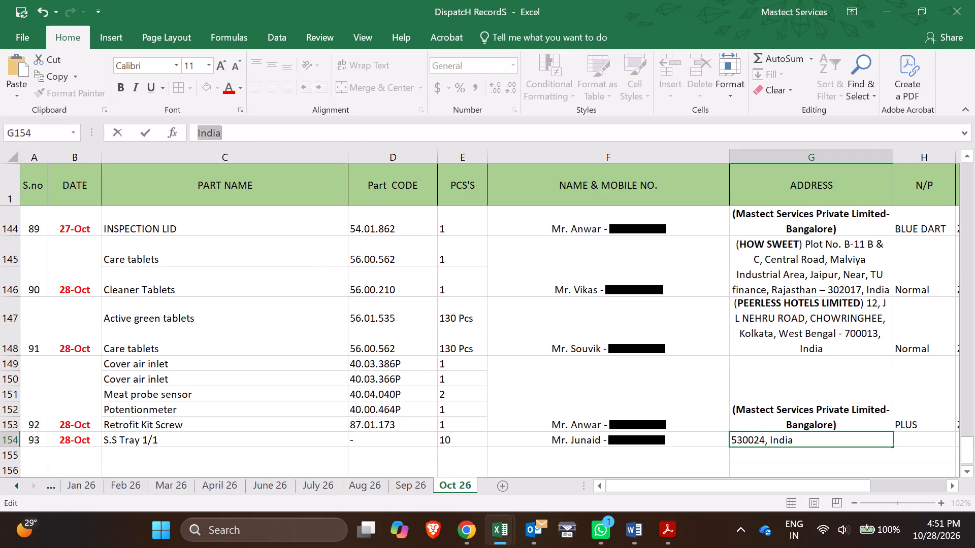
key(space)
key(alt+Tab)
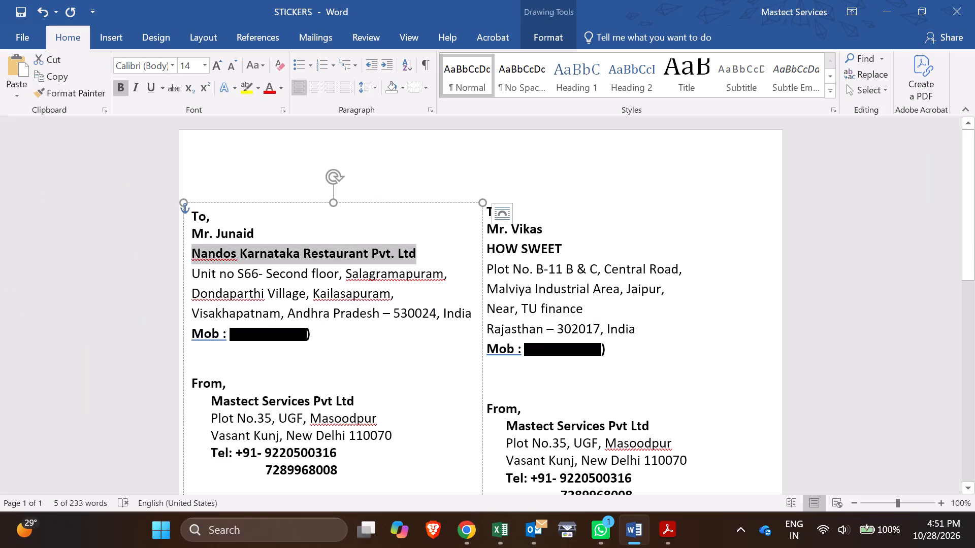
Copy the first address line below the Nandos Karnataka Restaurant name on the Word sticker and complete ADDRESS cell G154 in Excel with the full address.
click(190, 277)
key(shift+Down)
key(shift+Left)
key(ctrl+c)
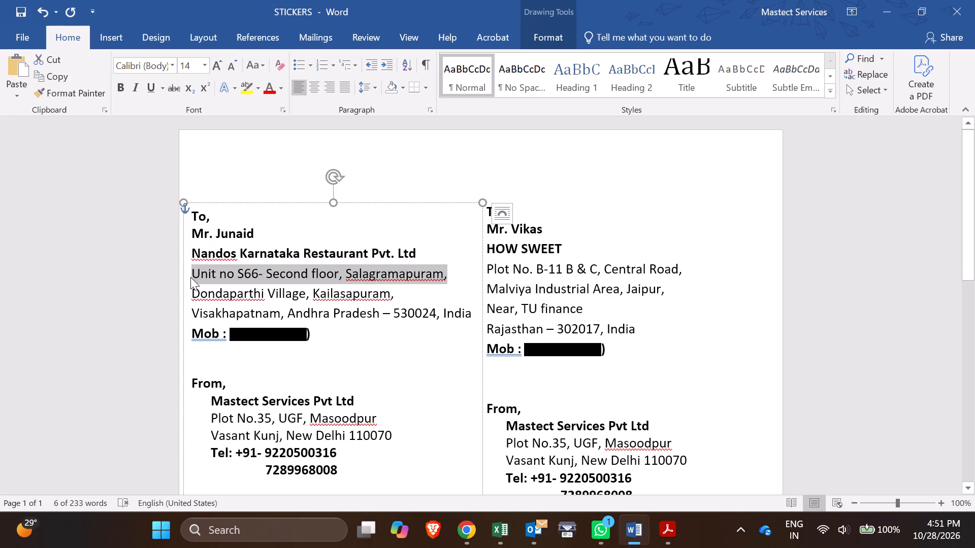
key(alt+Tab)
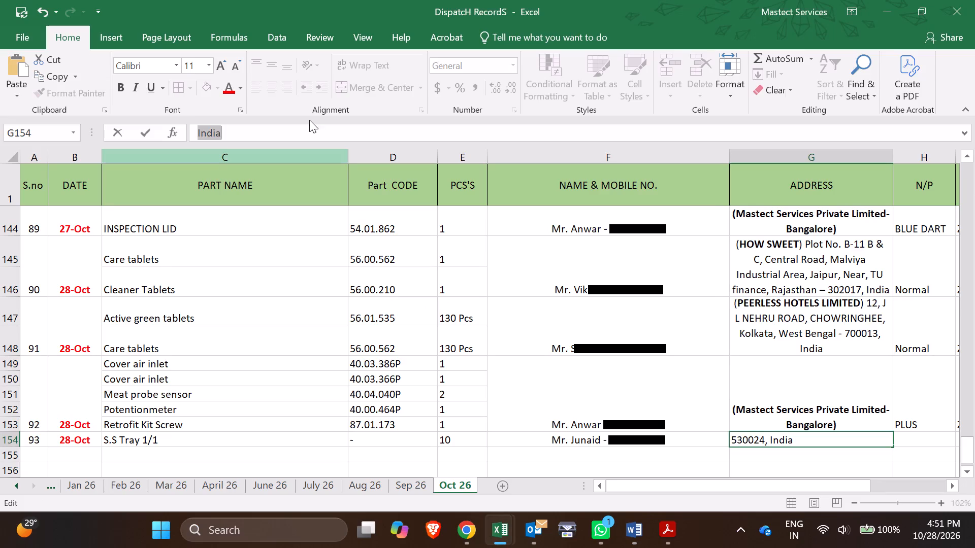
click(309, 135)
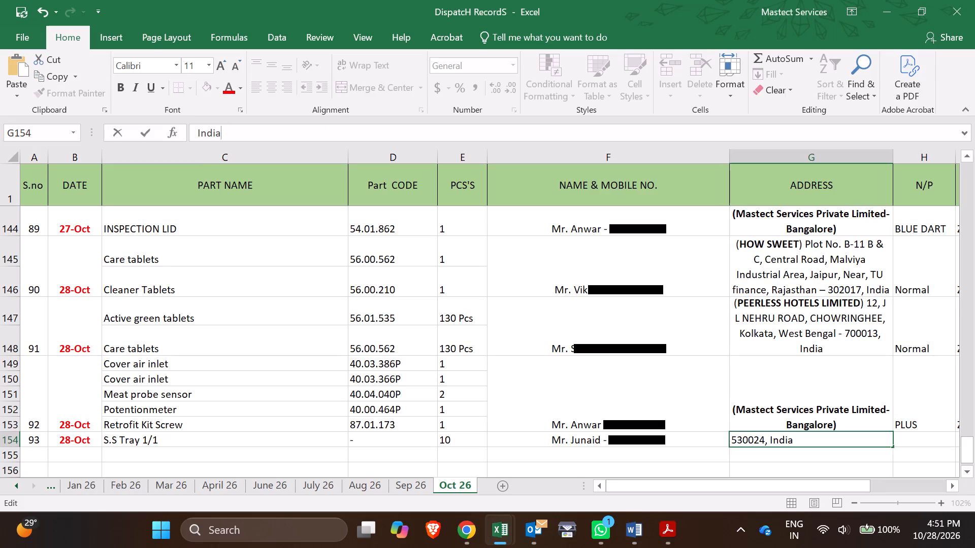
key(Return)
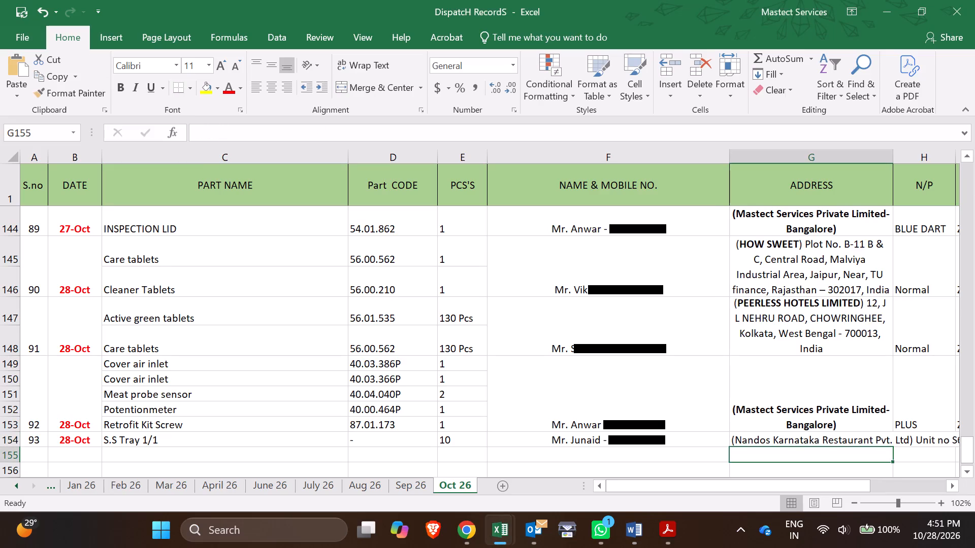
Wrap and center the Nandos Karnataka Restaurant address in cell G154.
click(757, 439)
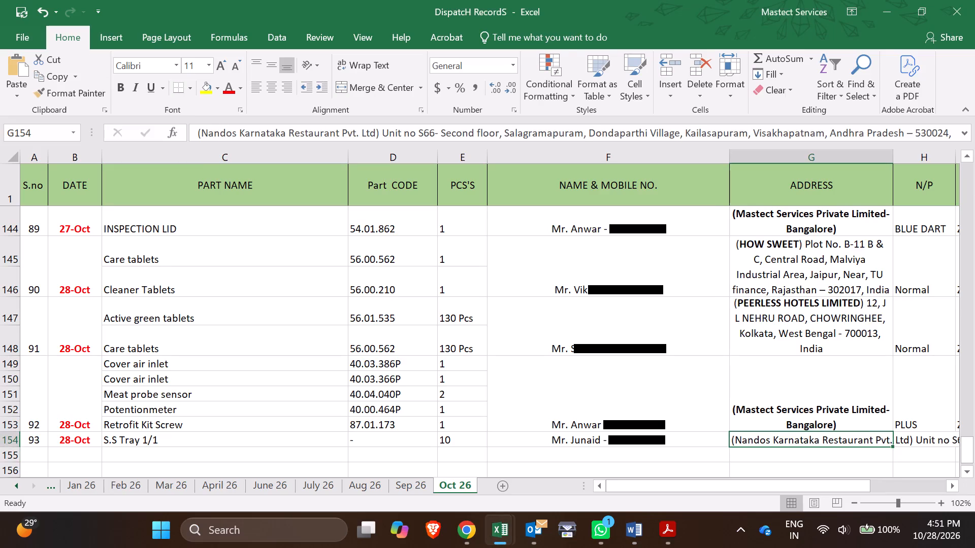
click(372, 72)
scroll(638, 318, down, 1)
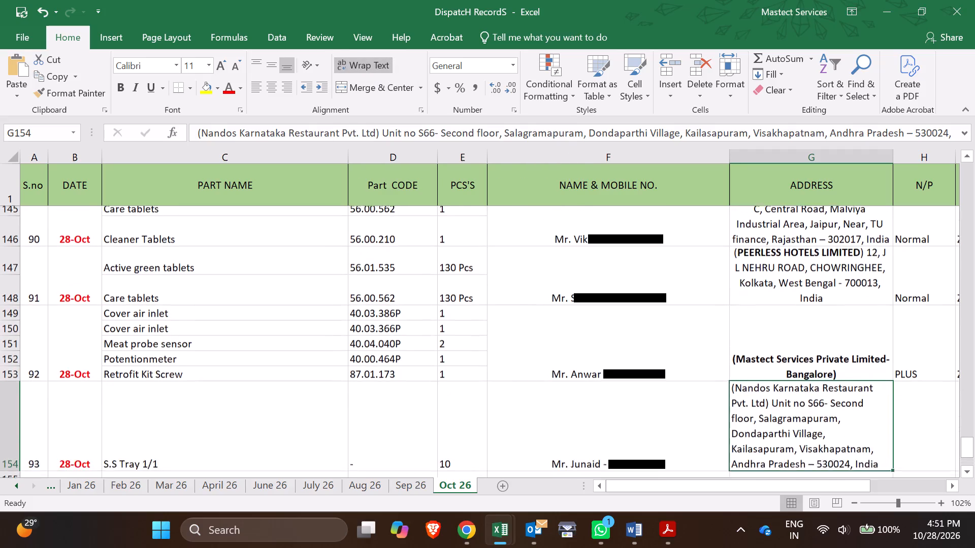
scroll(638, 318, down, 1)
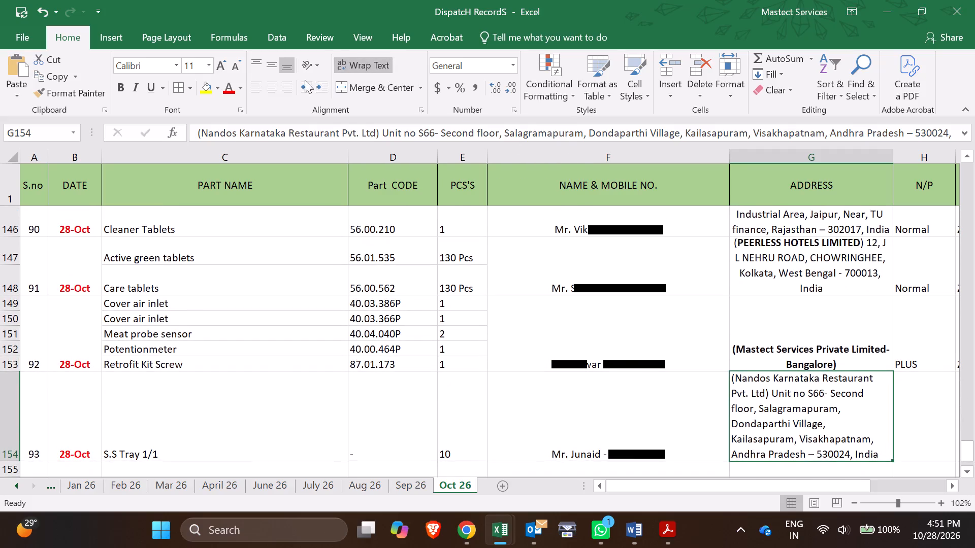
click(272, 88)
Make only the company name Nandos Karnataka Restaurant Pvt. Ltd bold in address cell G154 and save the workbook.
click(203, 135)
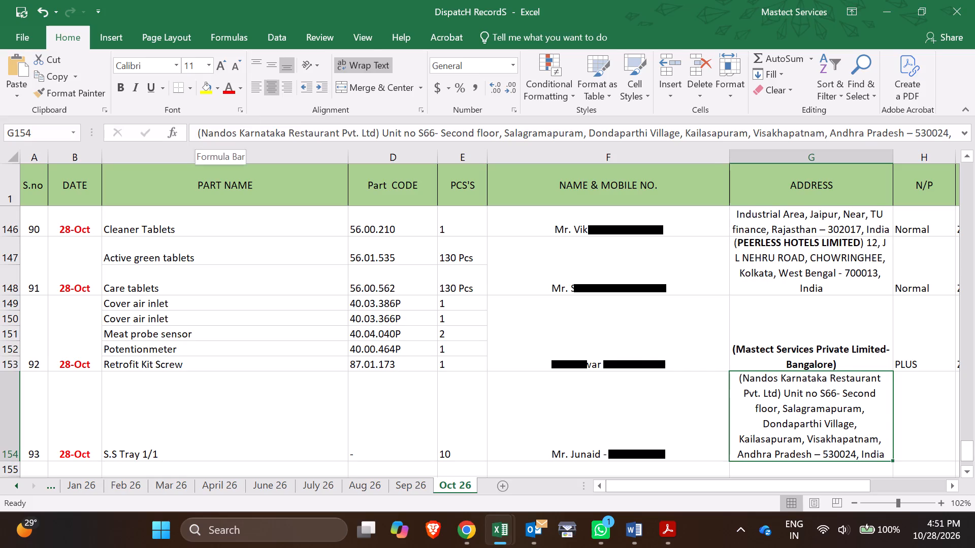
key(shift+Right)
key(shift+Right)
key(shift+Right)
key(shift+Right)
key(shift+Right)
key(shift+Right)
key(shift+Right)
key(shift+Right)
key(shift+Right)
key(shift+Right)
key(shift+Right)
key(shift+Right)
key(shift+Right)
key(shift+Right)
key(shift+Right)
key(shift+Right)
key(shift+Right)
key(shift+Right)
key(shift+Right)
key(shift+Right)
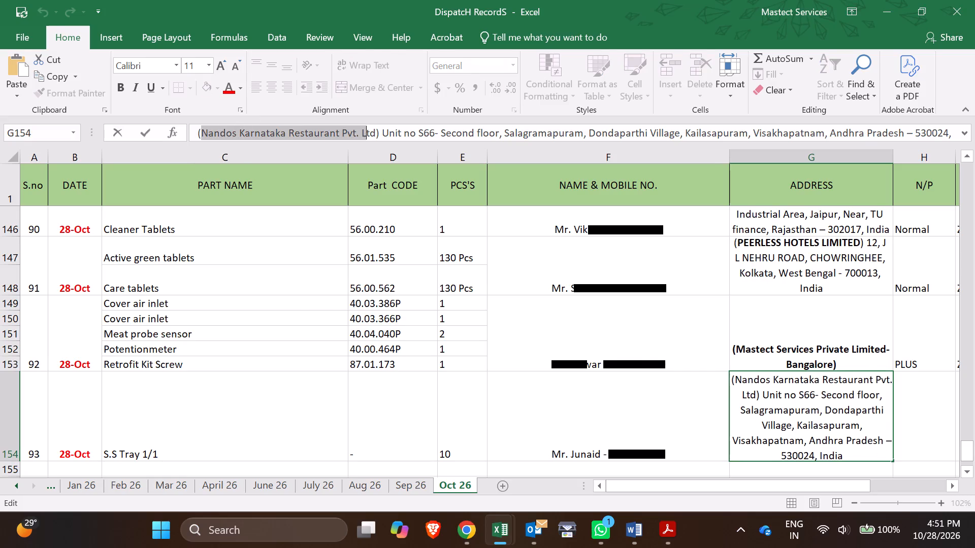
key(shift+Right)
key(shift+Right)
key(ctrl+b)
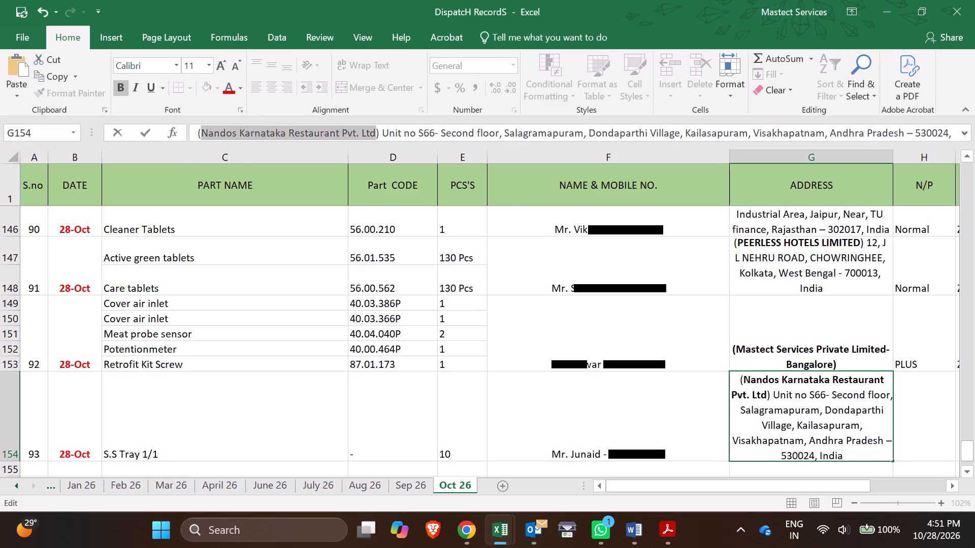
click(547, 380)
key(ctrl+s)
Enter Normal as the N/P value and Zishan as the Remark for the S.S Tray 1/1 row 154.
key(ctrl+Right)
key(Right)
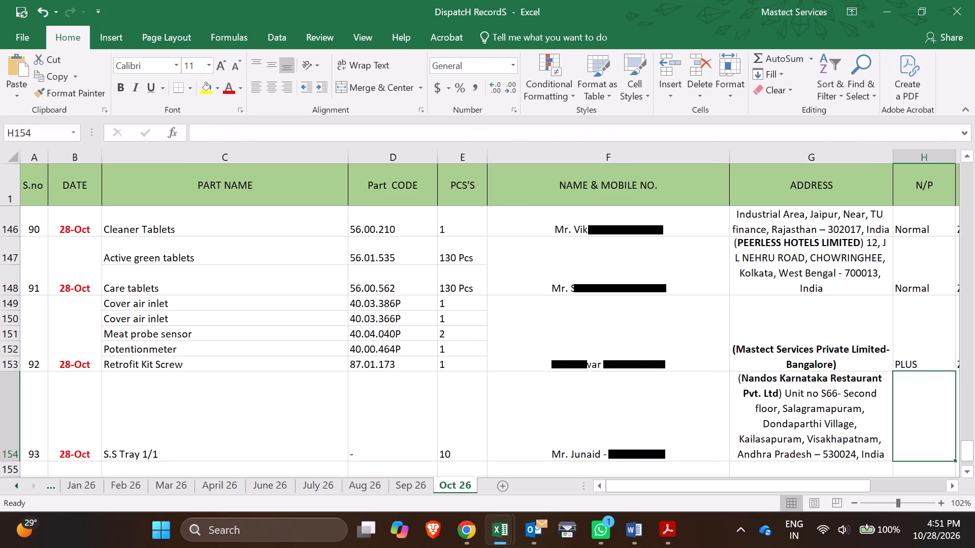
key(shift+n)
key(Return)
key(Up)
key(Right)
key(shift+z)
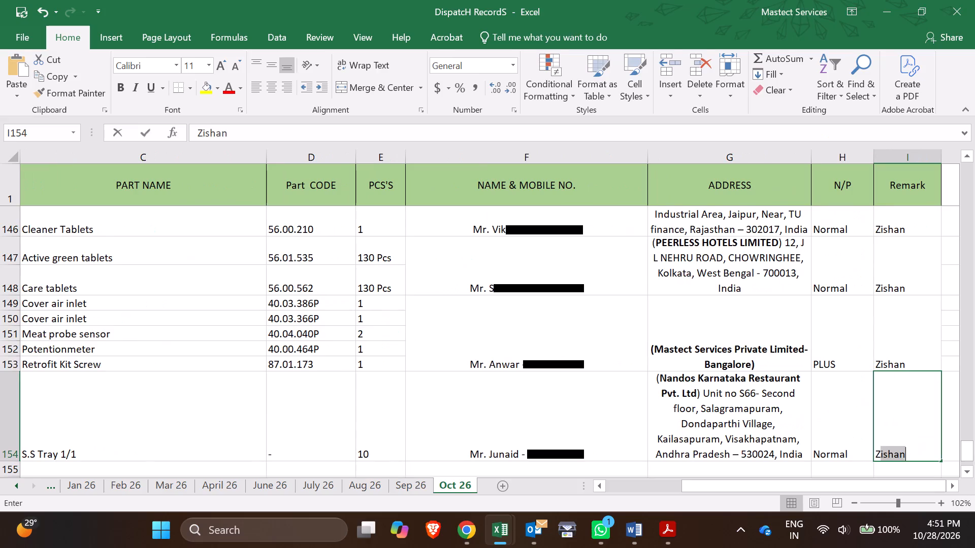
key(shift+Return)
Return to the S.no cell A154 of the S.S Tray 1/1 row and save the workbook.
key(Down)
key(Left)
key(Left)
key(Left)
key(Left)
key(Left)
key(Left)
key(Left)
key(Left)
key(Left)
key(Left)
key(Left)
key(Left)
key(Left)
key(Left)
key(Left)
key(Left)
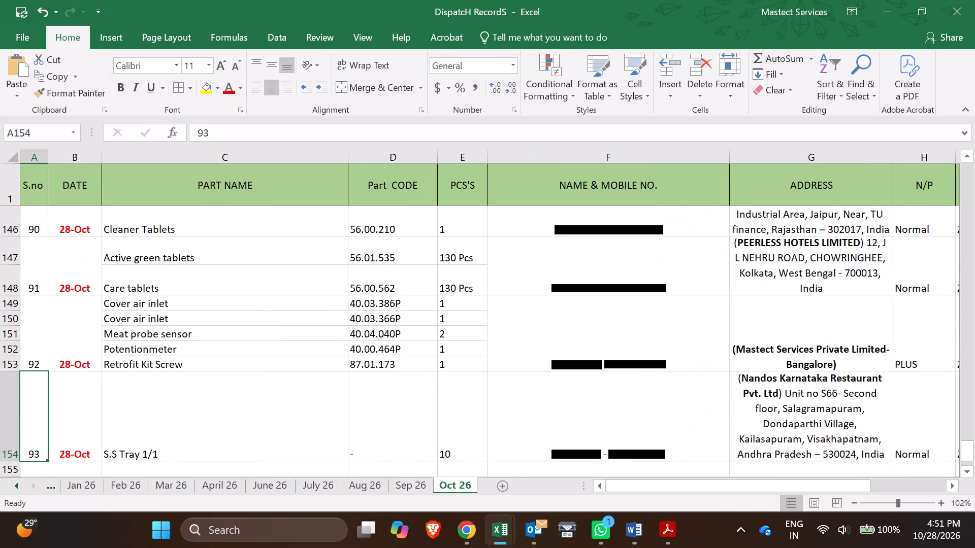
key(ctrl+s)
key(ctrl+s)
Review the latest dispatch entries from the 27-Oct INSPECTION LID row through the S.S Tray 1/1 row.
scroll(547, 380, right, 8)
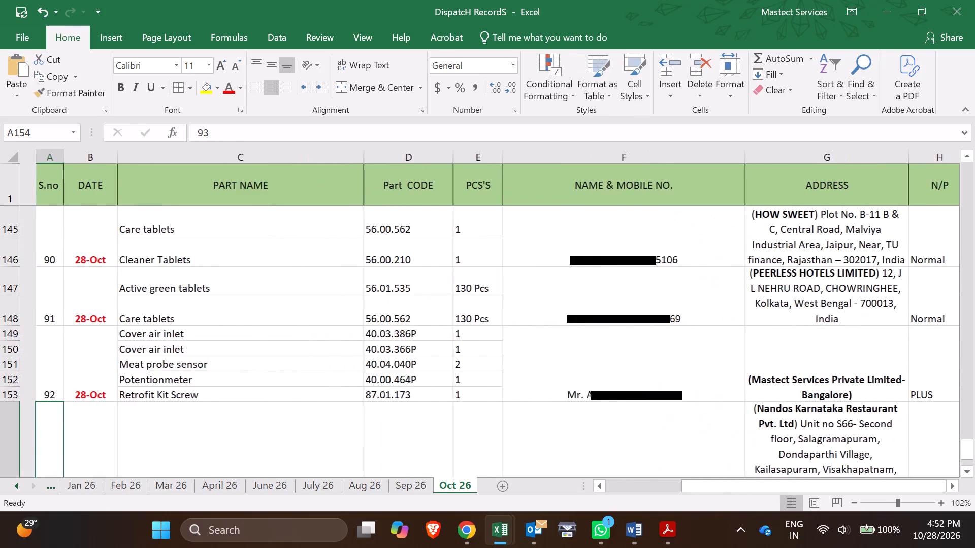
scroll(165, 328, up, 1)
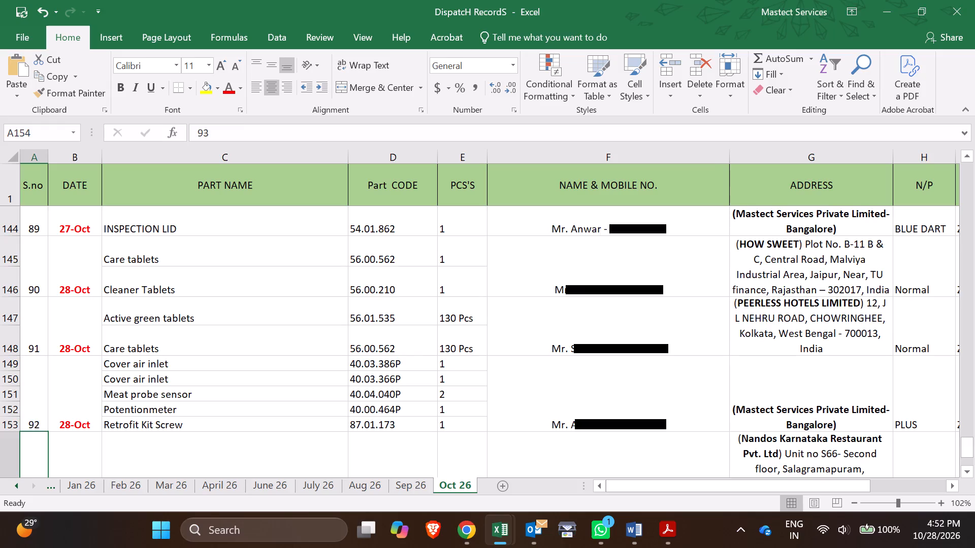
click(81, 271)
key(Return)
key(Return)
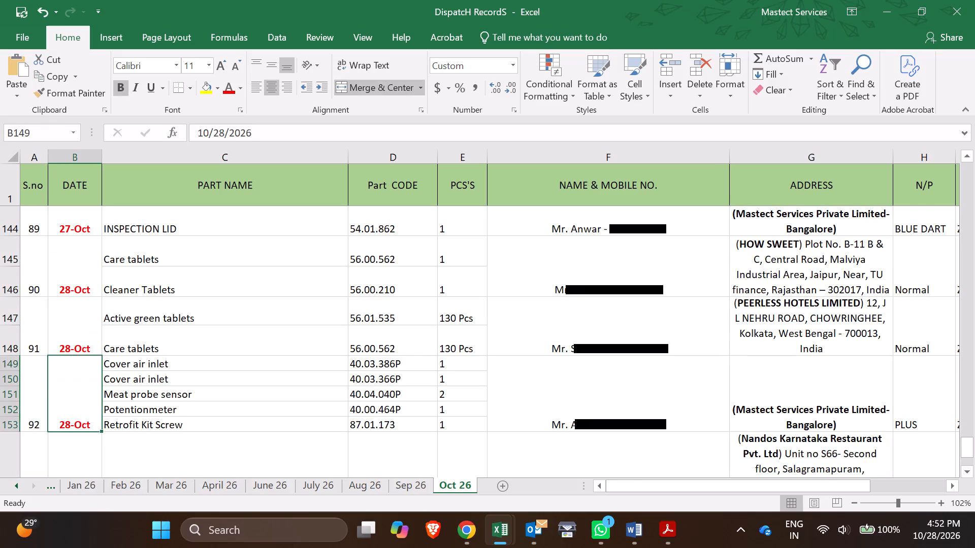
key(Return)
key(Return)
key(Return)
key(Up)
key(Up)
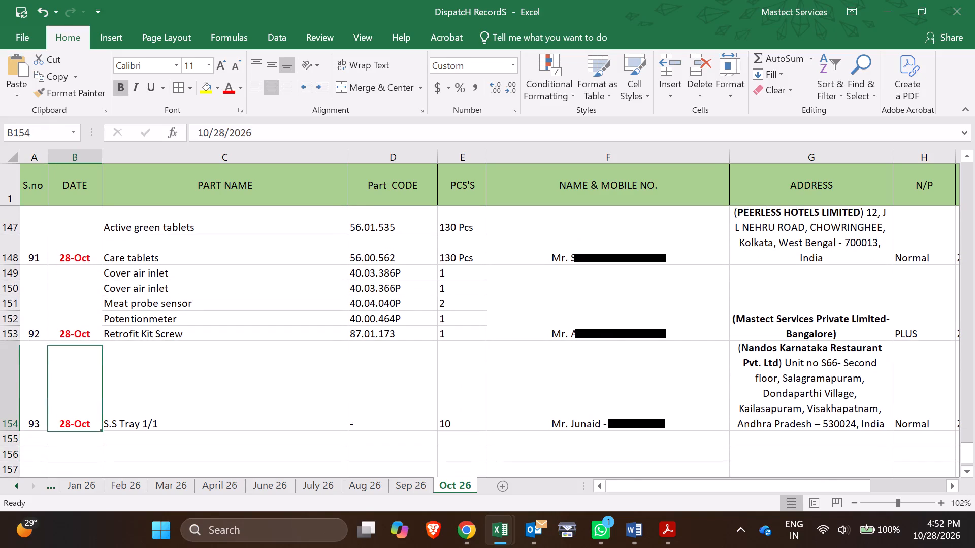
key(Up)
key(Up)
key(Up)
key(Up)
Save the dispatch records workbook, leaving the Retrofit Kit Screw cell C153 selected.
key(ctrl+s)
key(ctrl+s)
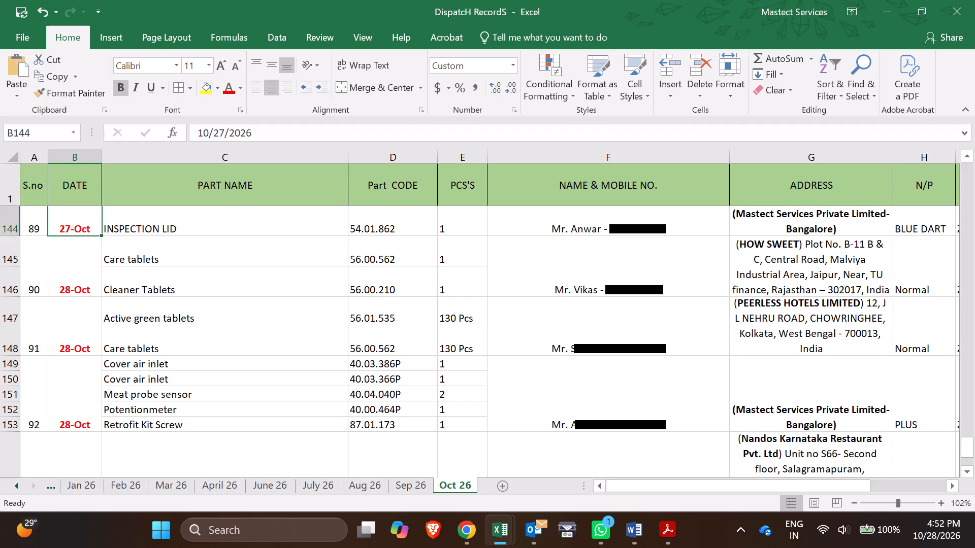
click(311, 419)
key(ctrl+s)
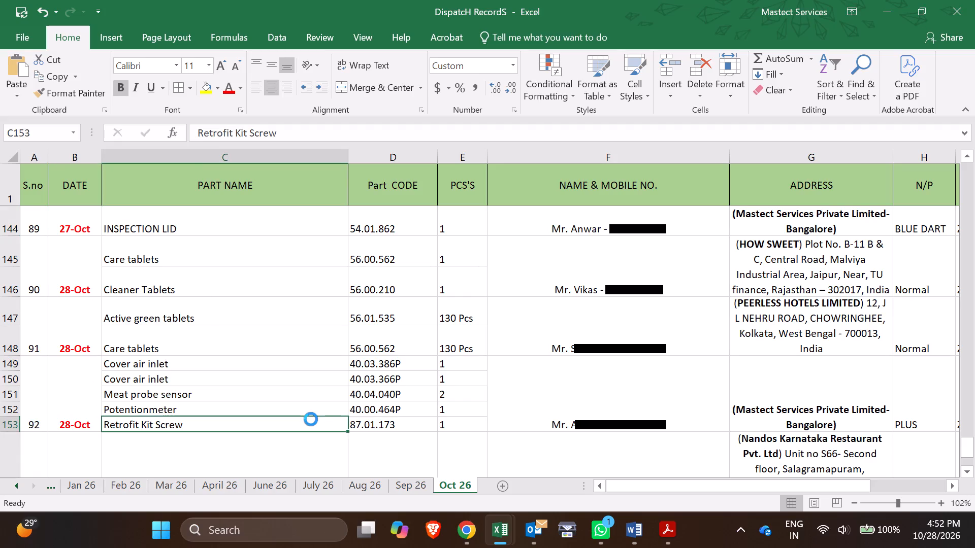
key(ctrl+s)
key(ctrl+s)
key(ctrl+s)
key(ctrl+s)
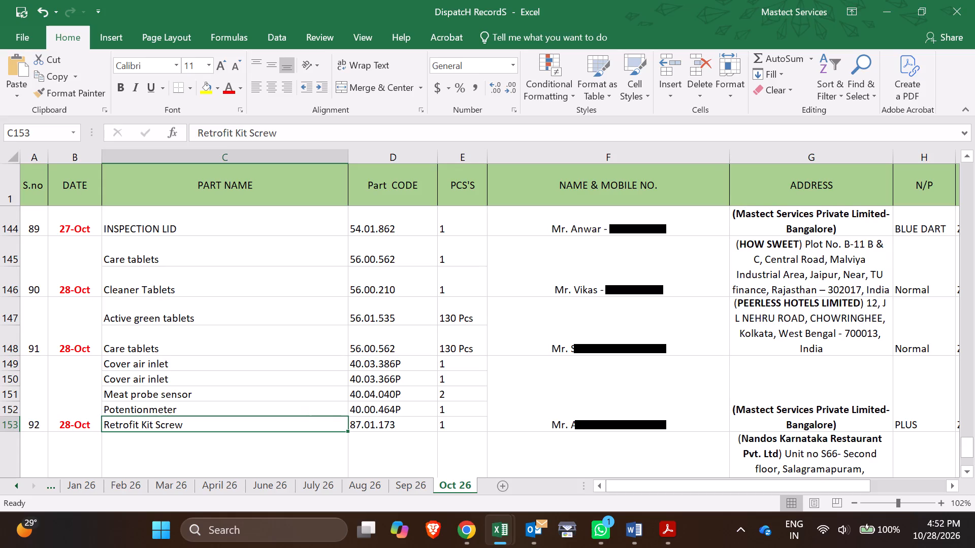
Switch from the dispatch records workbook to the WhatsApp window.
key(alt+Tab)
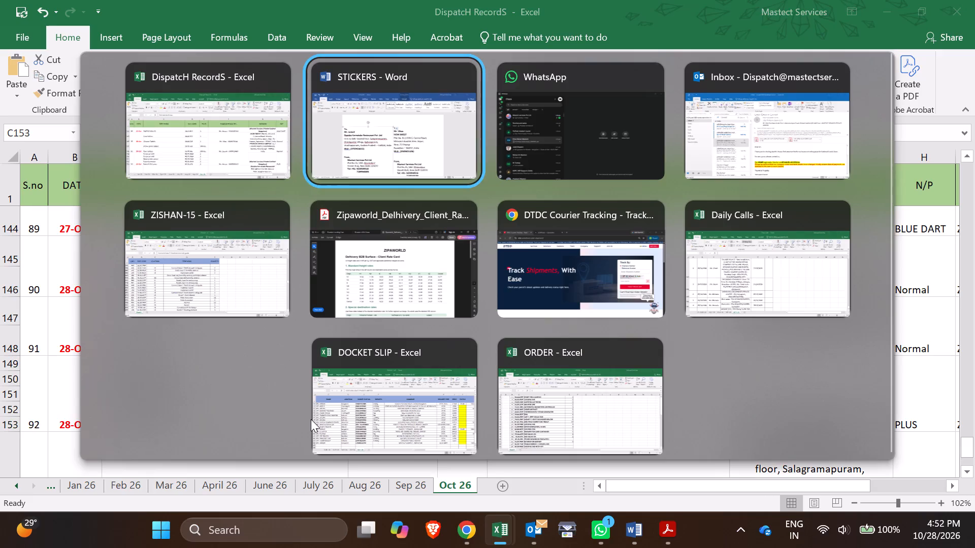
key(alt+Right)
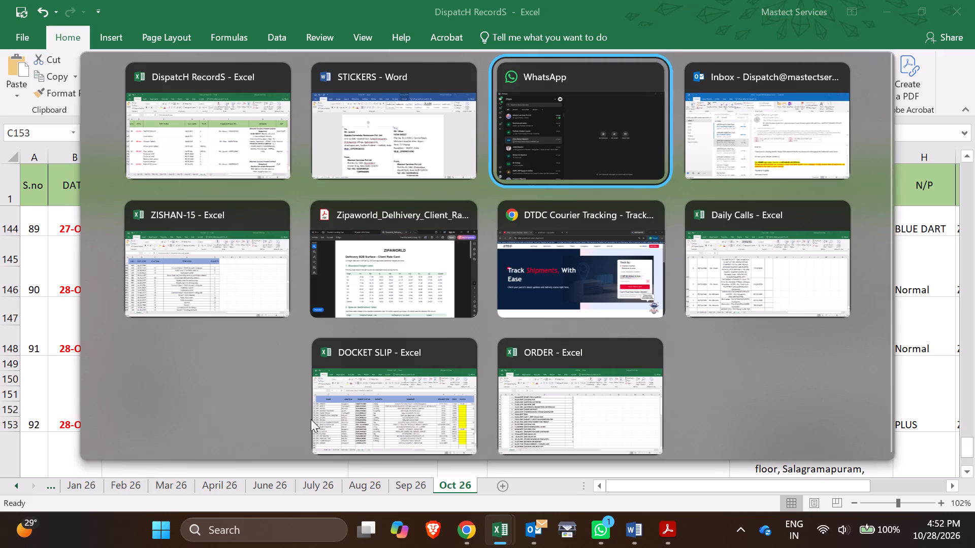
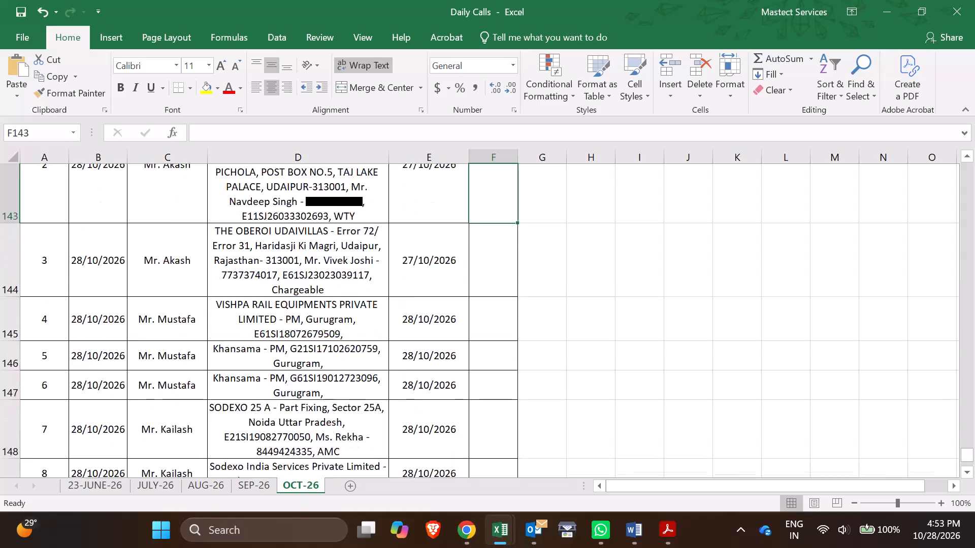
Mark the MASTER'S BAKER uneven cooking call in row 150 as Done and save the Daily Calls workbook.
scroll(362, 334, down, 1)
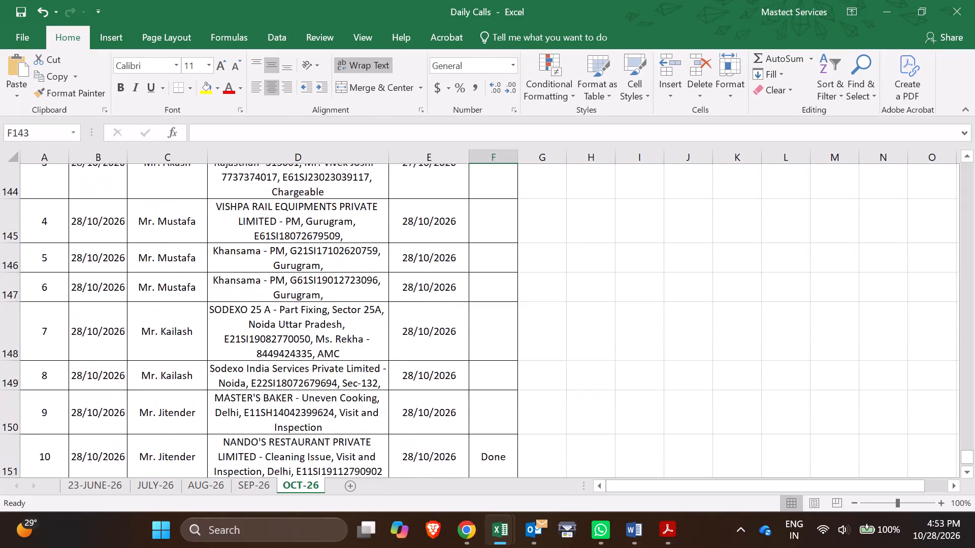
scroll(362, 334, down, 1)
click(492, 372)
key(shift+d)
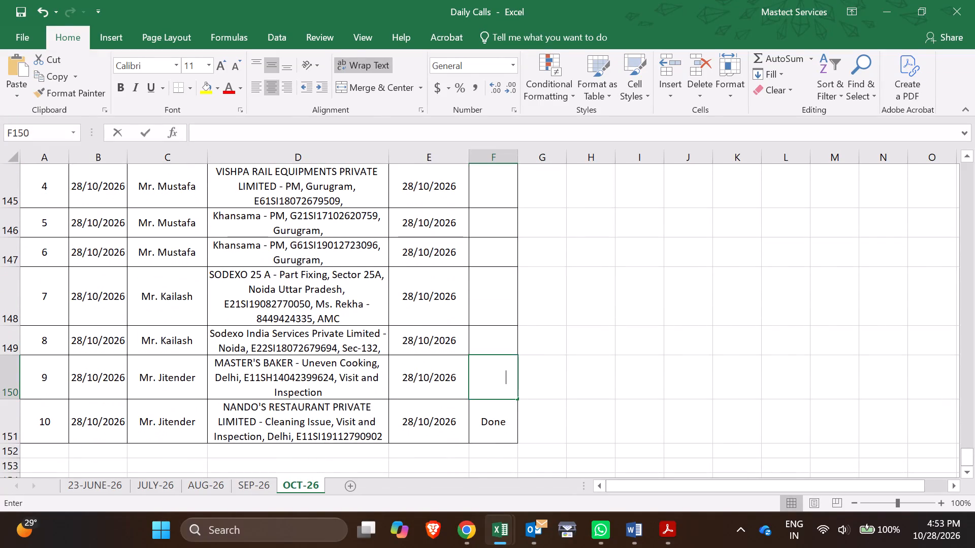
key(Return)
key(ctrl+s)
Switch from the Daily Calls workbook to WhatsApp.
key(alt+Tab)
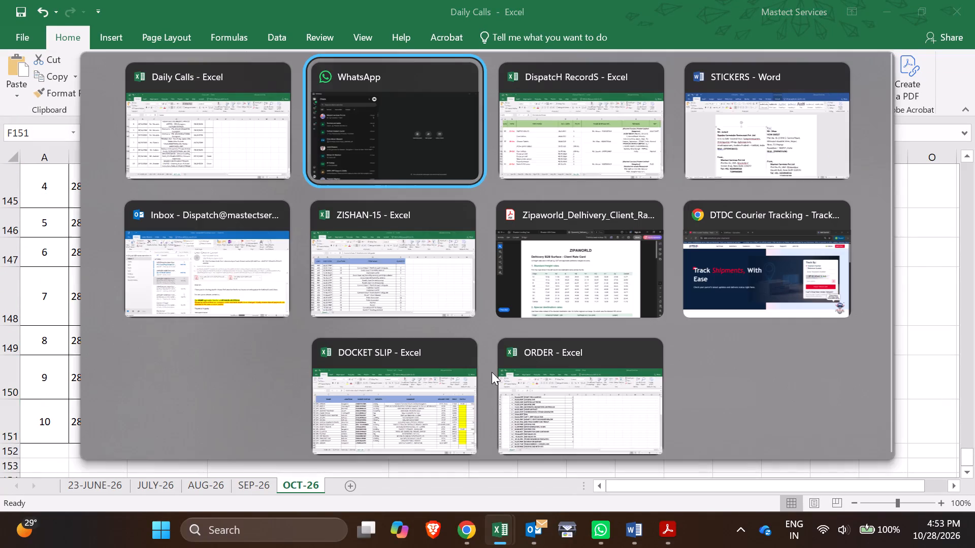
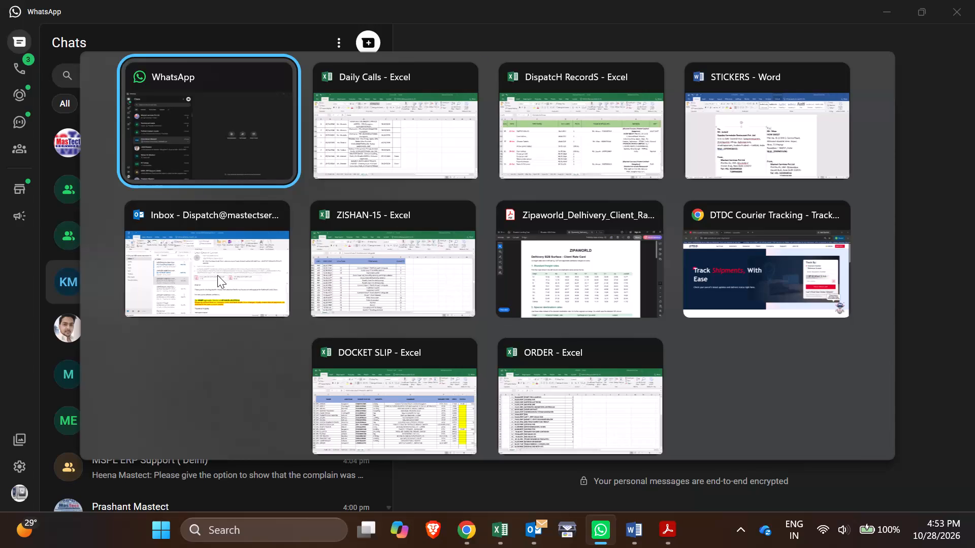
Switch to the Daily Calls workbook in Excel.
key(alt+Right)
key(alt+Right)
key(alt+Left)
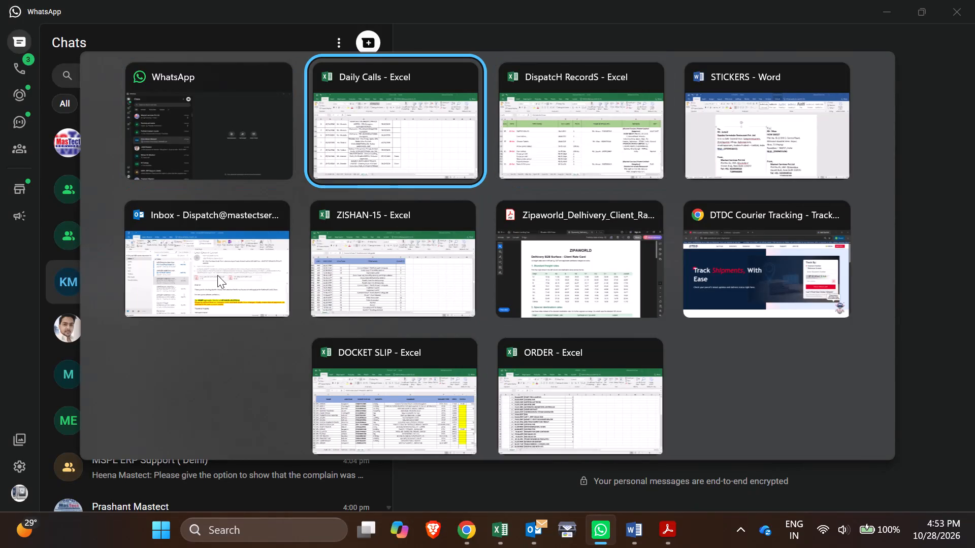
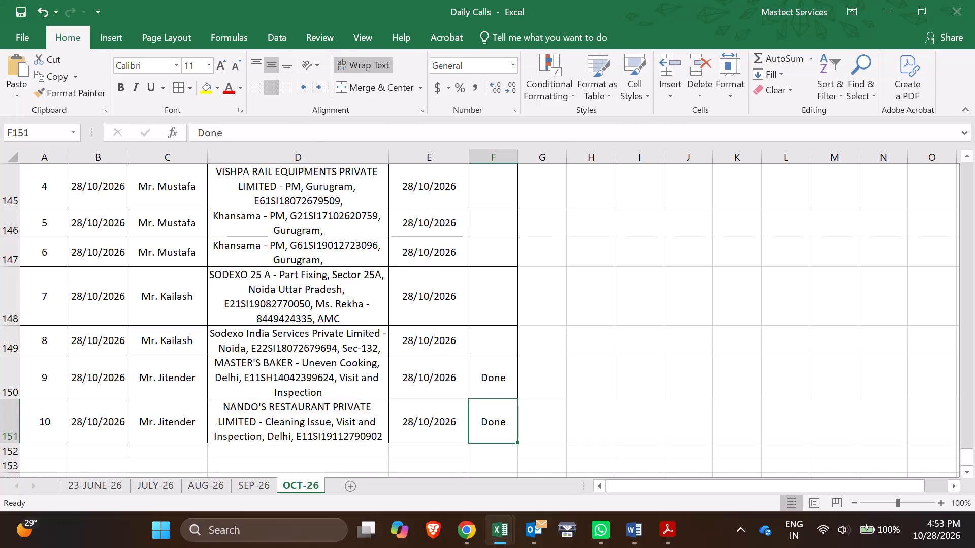
Mark the SODEXO 25 A part fixing call in row 148 as Done in the Status column and save the workbook.
key(Right)
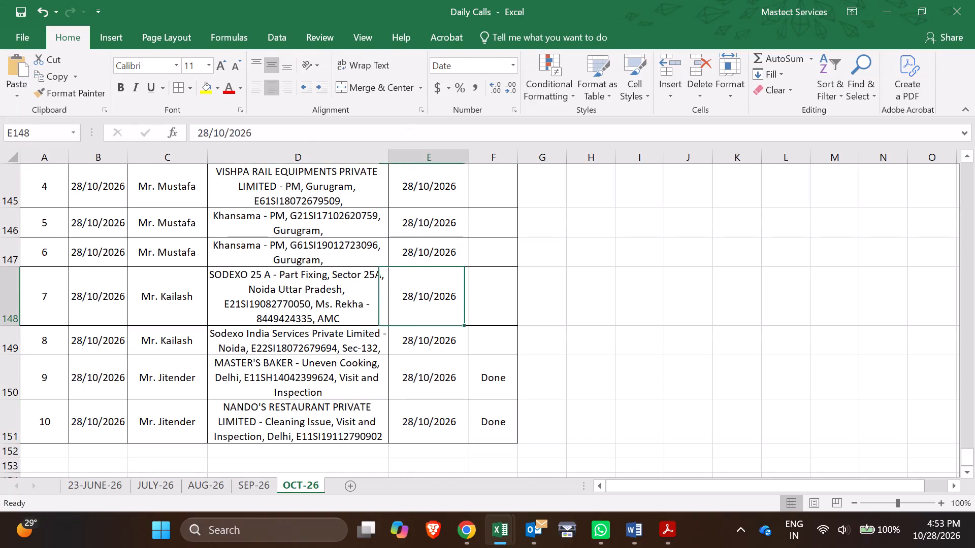
key(Right)
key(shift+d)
key(Return)
key(ctrl+s)
key(ctrl+s)
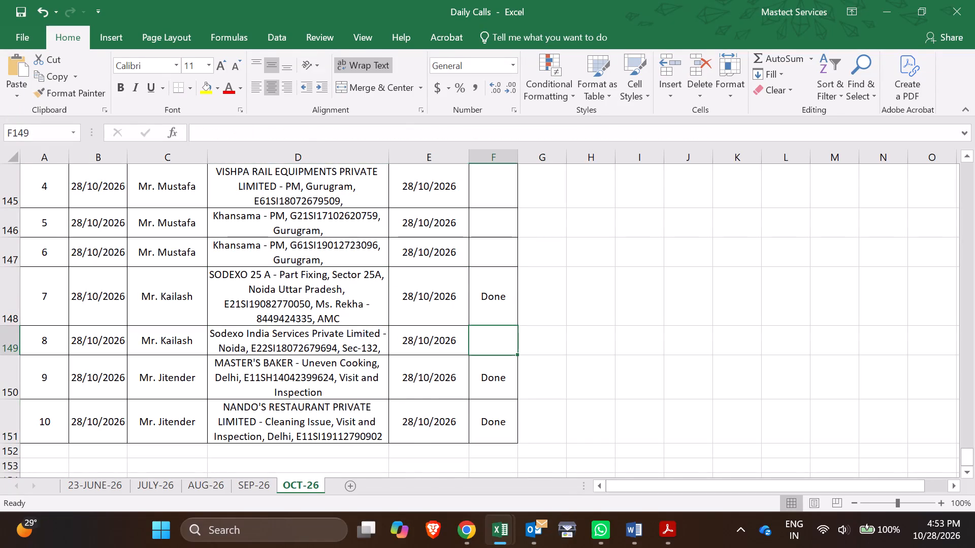
Go to the TAJ LAKE PALACE new installation call in cell D143 of the 28/10/2026 list and save the workbook.
scroll(306, 299, up, 10)
scroll(306, 299, down, 2)
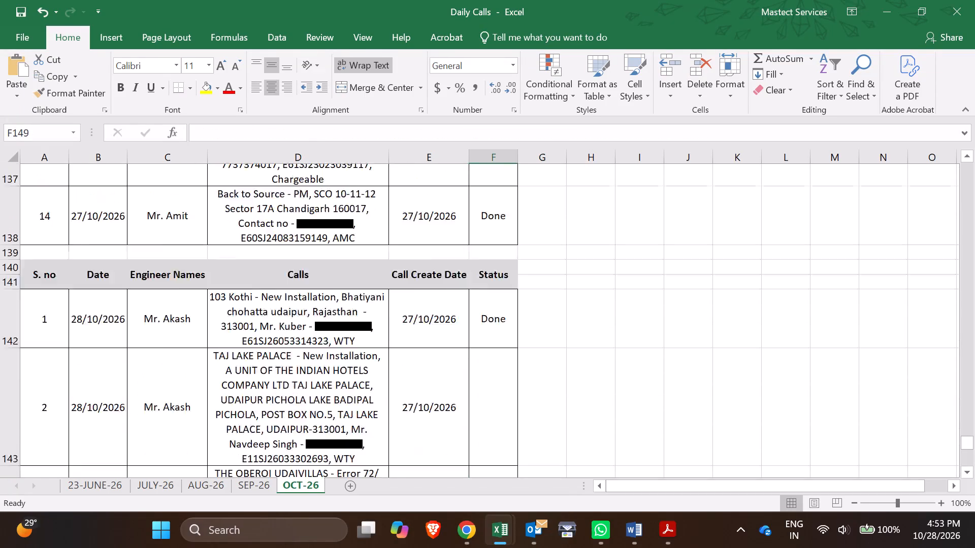
scroll(306, 299, down, 3)
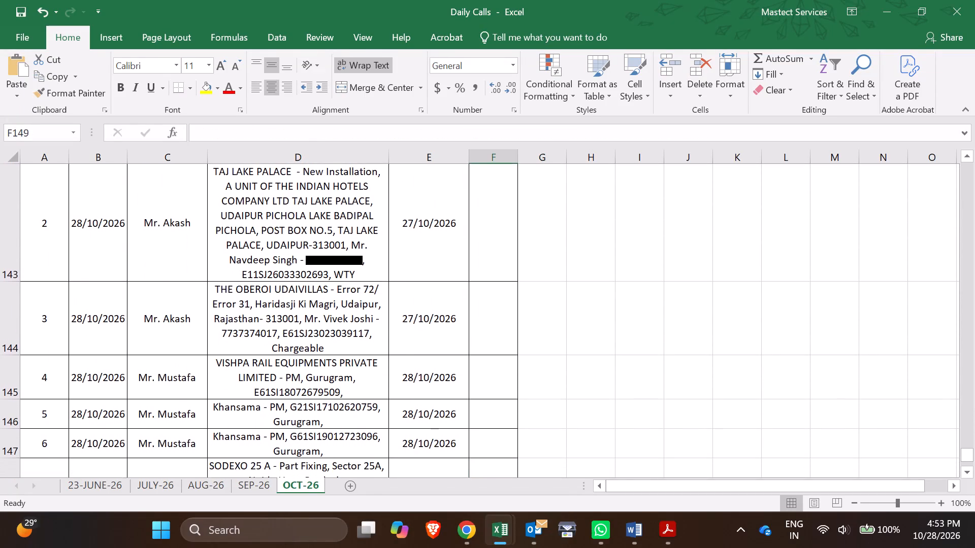
click(315, 226)
key(ctrl+s)
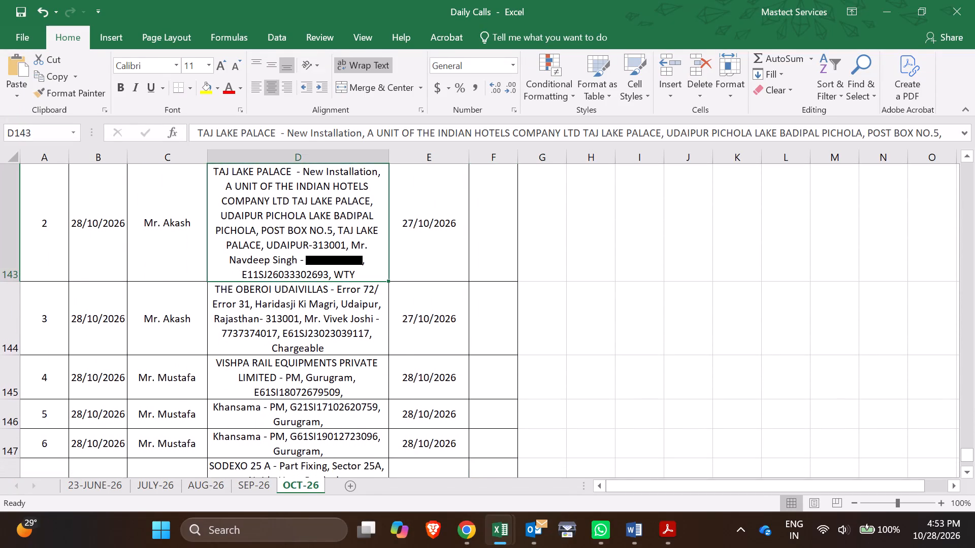
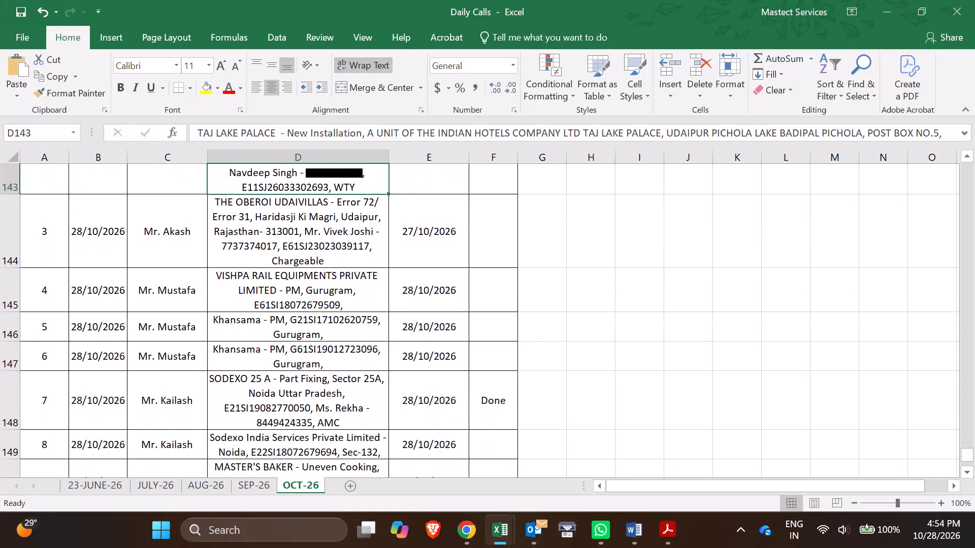
click(329, 329)
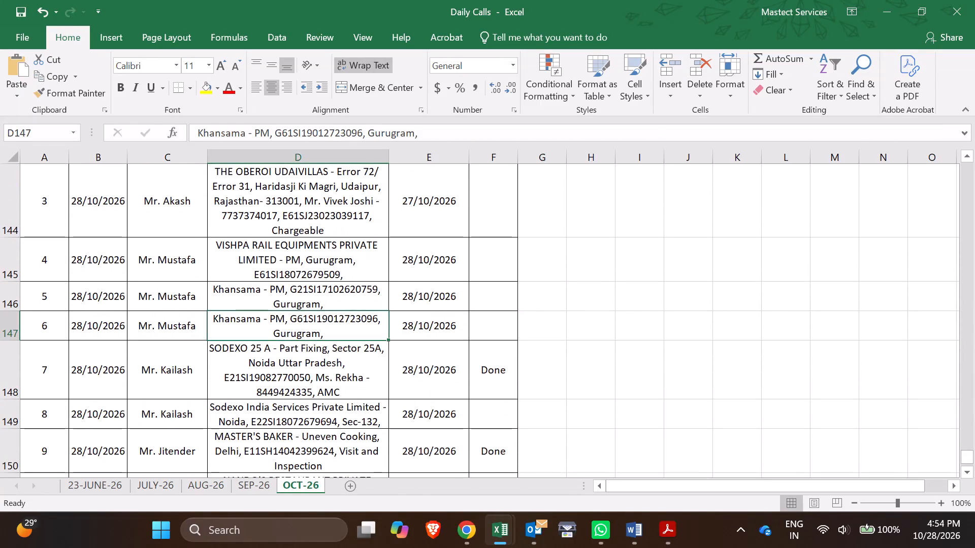
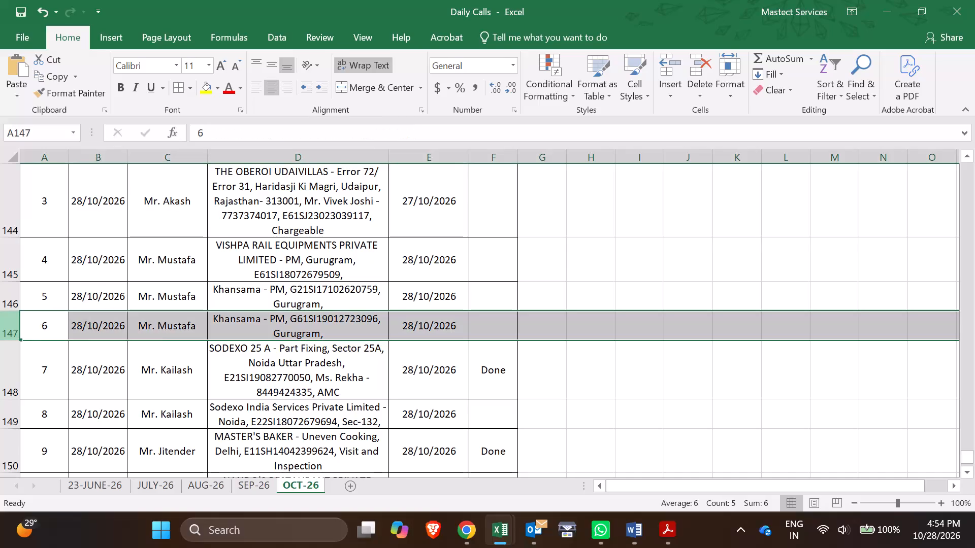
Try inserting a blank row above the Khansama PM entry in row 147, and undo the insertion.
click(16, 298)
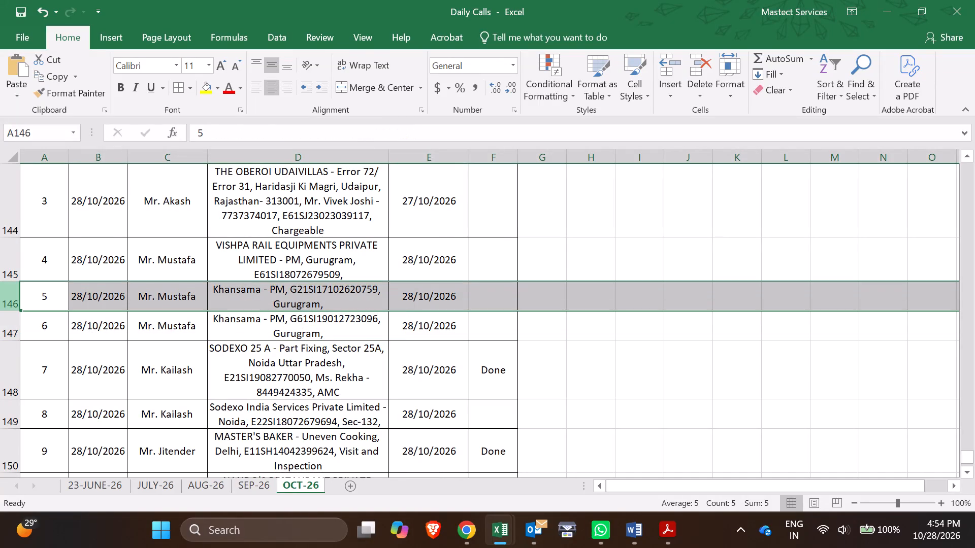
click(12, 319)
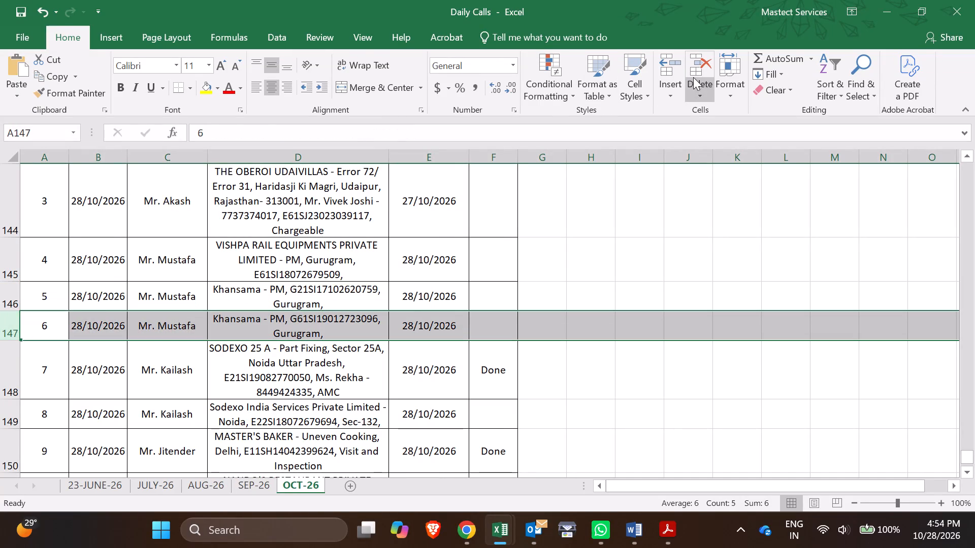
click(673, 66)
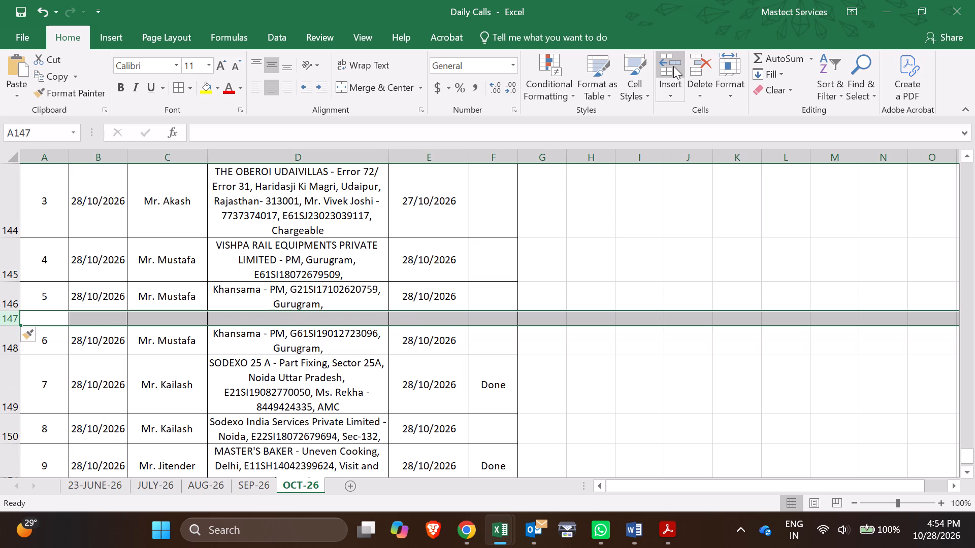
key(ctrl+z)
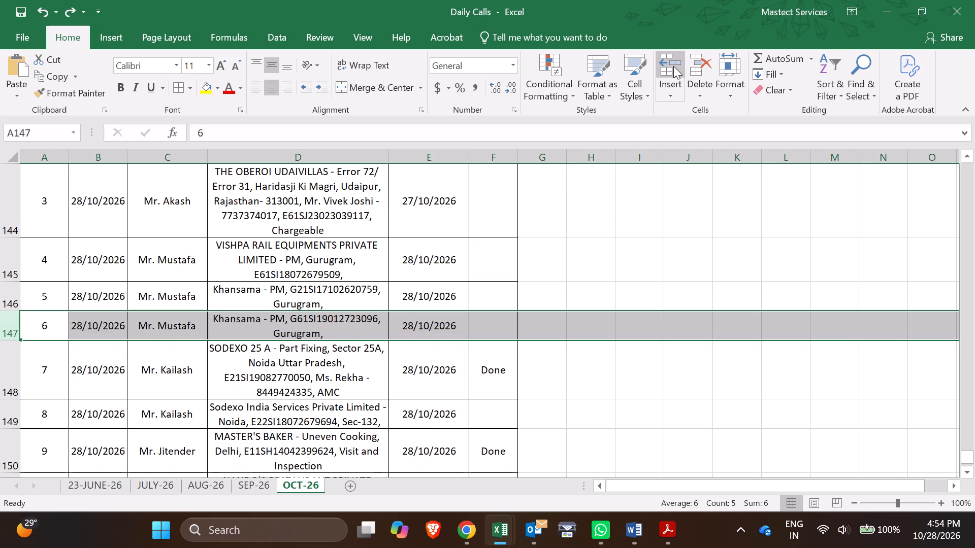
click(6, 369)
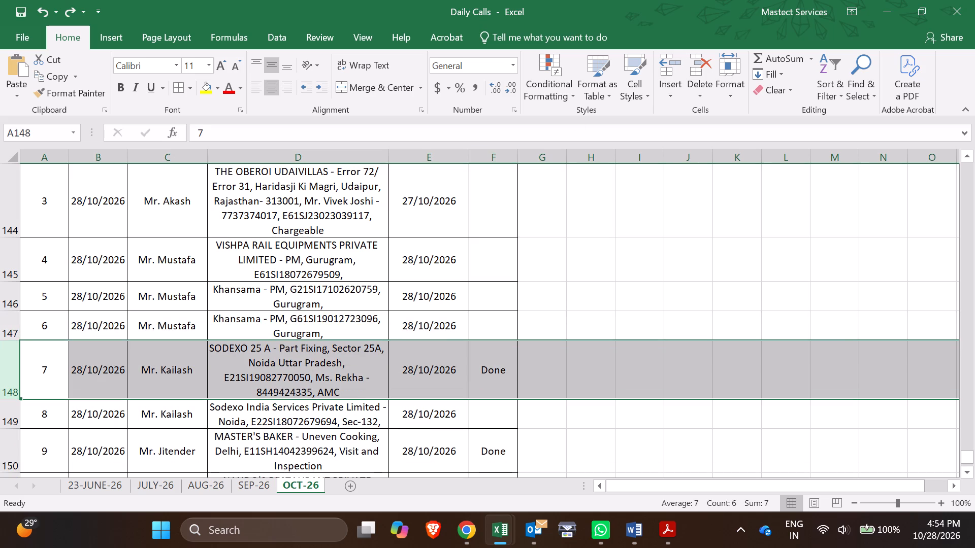
Copy the last 28/10/2026 entry, Nando's Restaurant in row 151, columns A to F, down into row 152.
scroll(461, 323, down, 4)
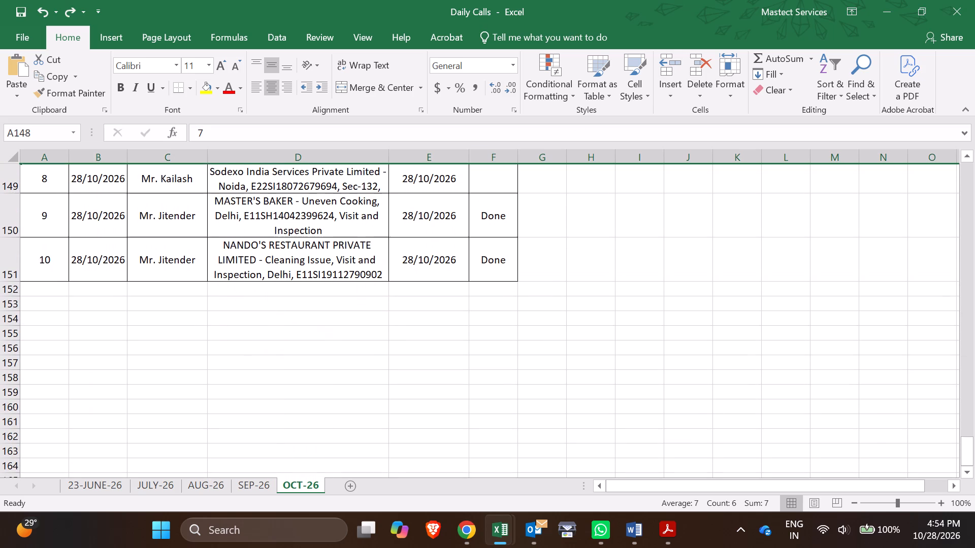
click(29, 265)
key(shift+Down)
key(shift+Right)
key(shift+Right)
key(shift+Right)
key(shift+Right)
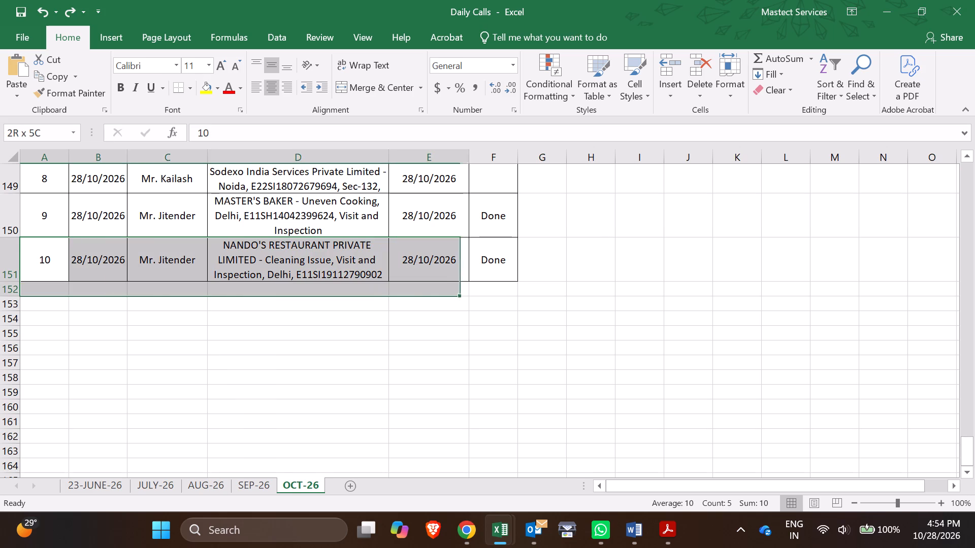
key(shift+Right)
key(ctrl+d)
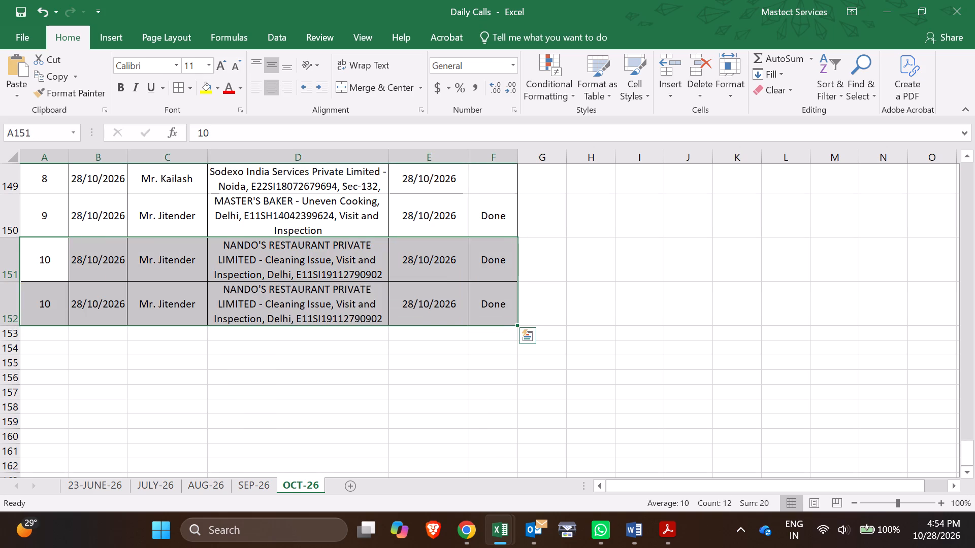
Number the copied entry in row 152 as 11 and clear its status in column F.
key(Down)
text(11)
key(Return)
key(Up)
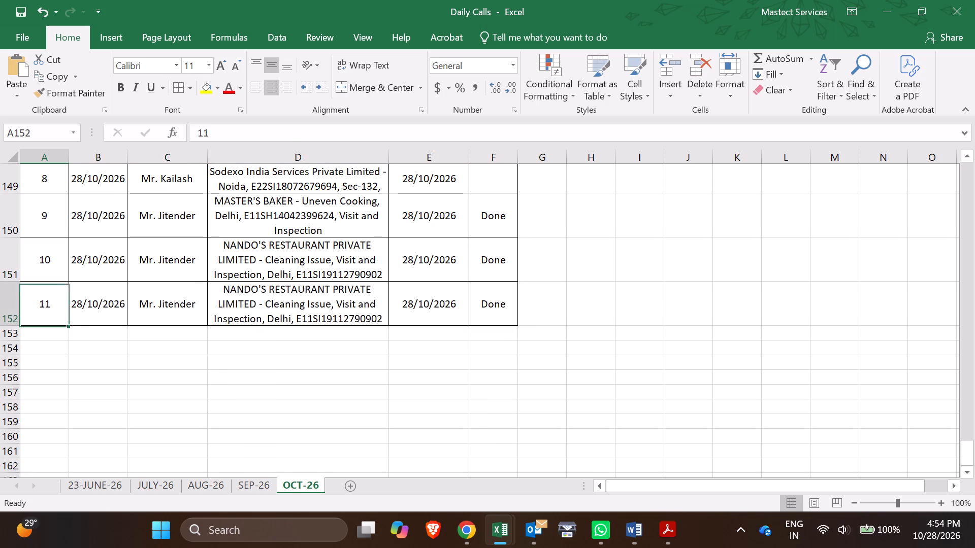
key(Right)
key(Right)
key(Right)
key(Right)
key(Right)
key(BackSpace)
key(Return)
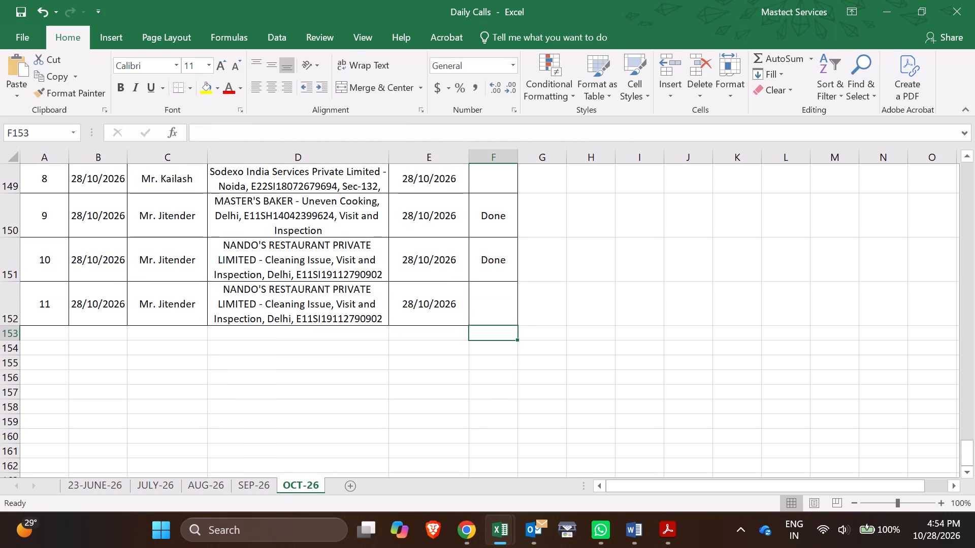
Select the date cell B152 of the new entry and save the Daily Calls workbook.
key(Up)
key(Left)
key(Left)
key(Left)
key(Left)
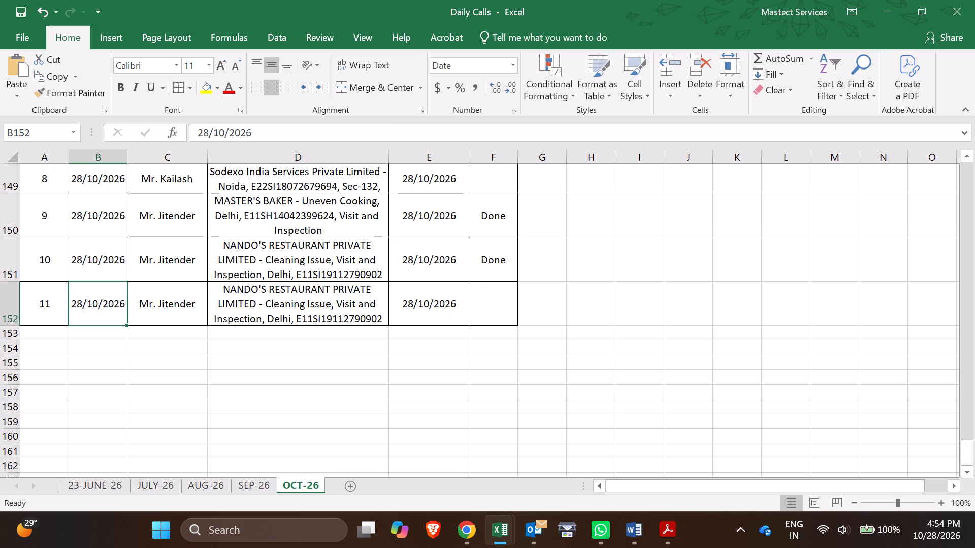
key(ctrl+s)
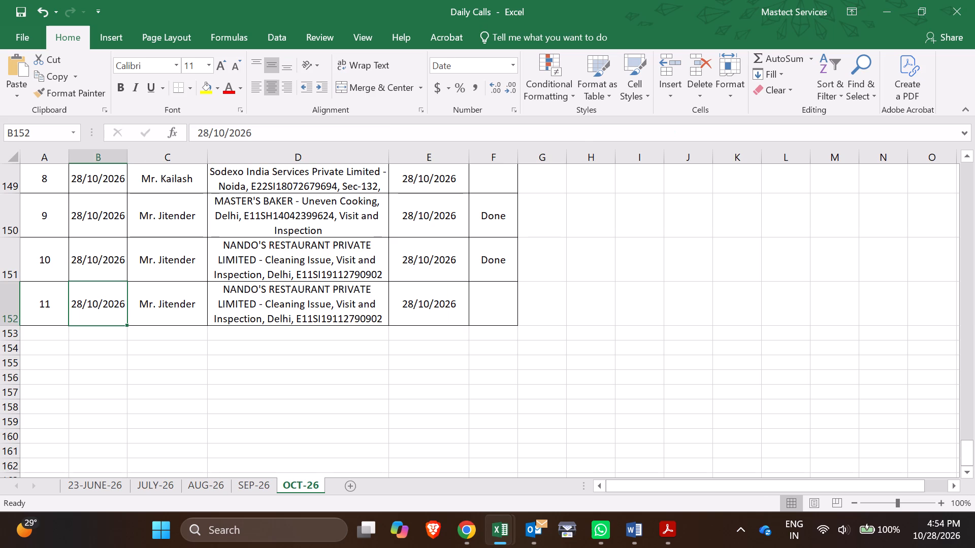
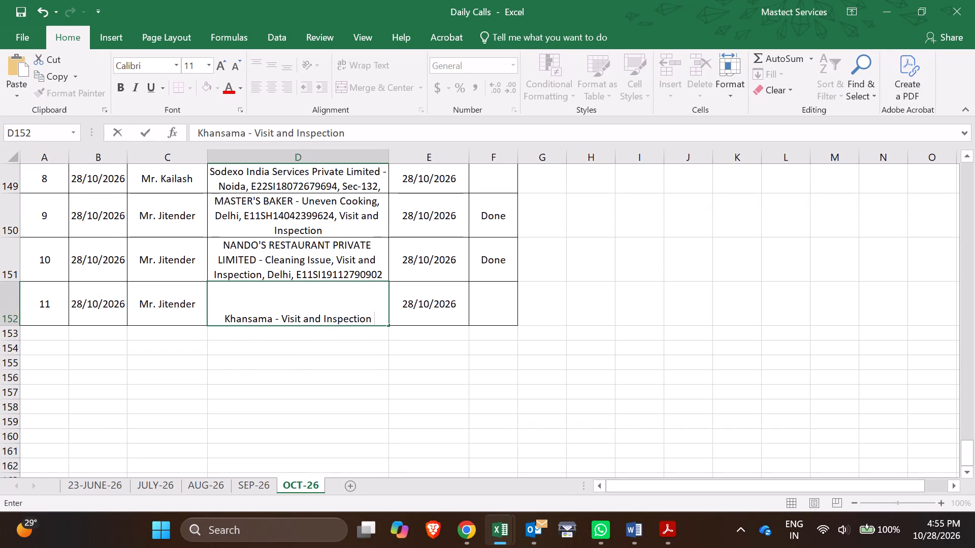
Remove the trailing space after "Khansama - Visit and Inspection" in the description cell D152 of entry 11.
key(BackSpace)
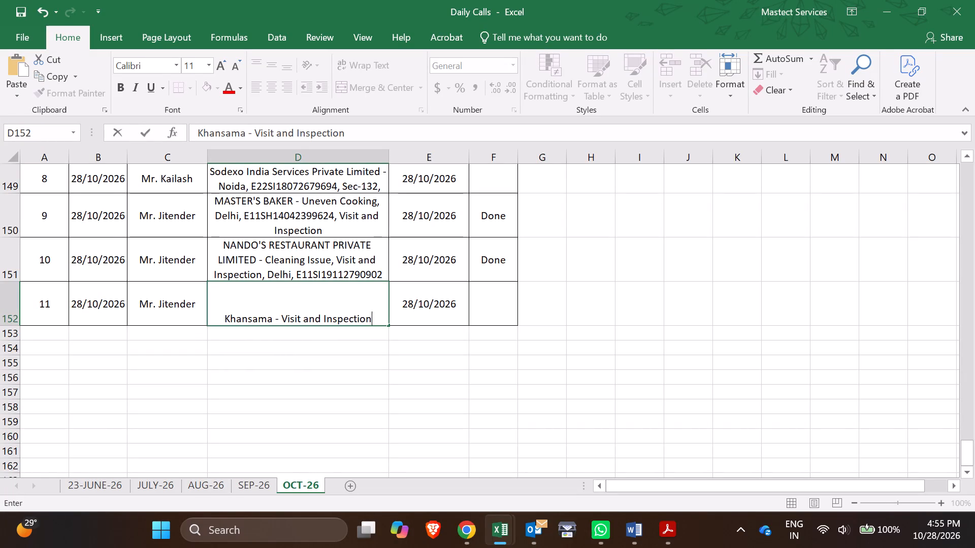
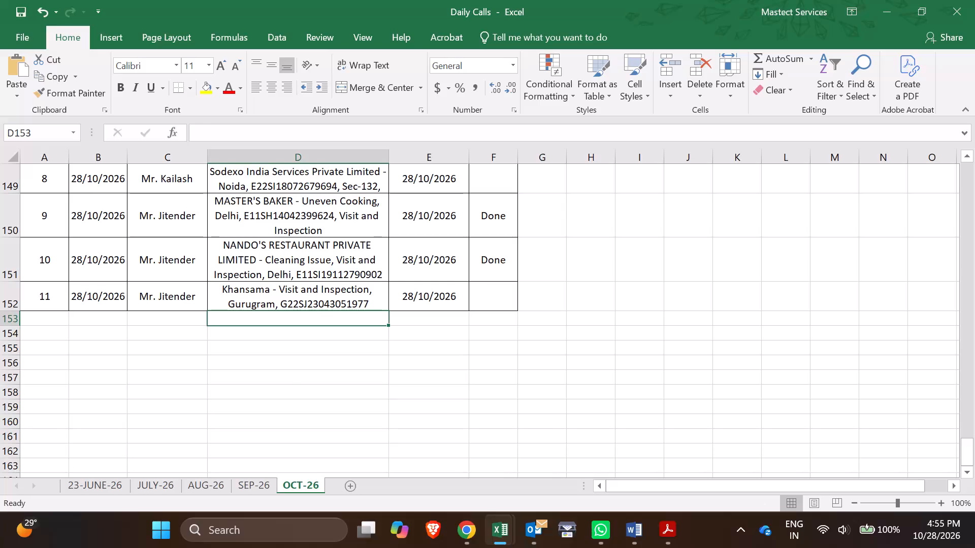
Select the serial-number cell A152 of entry 11, the Khansama visit, in the OCT-26 sheet.
key(Left)
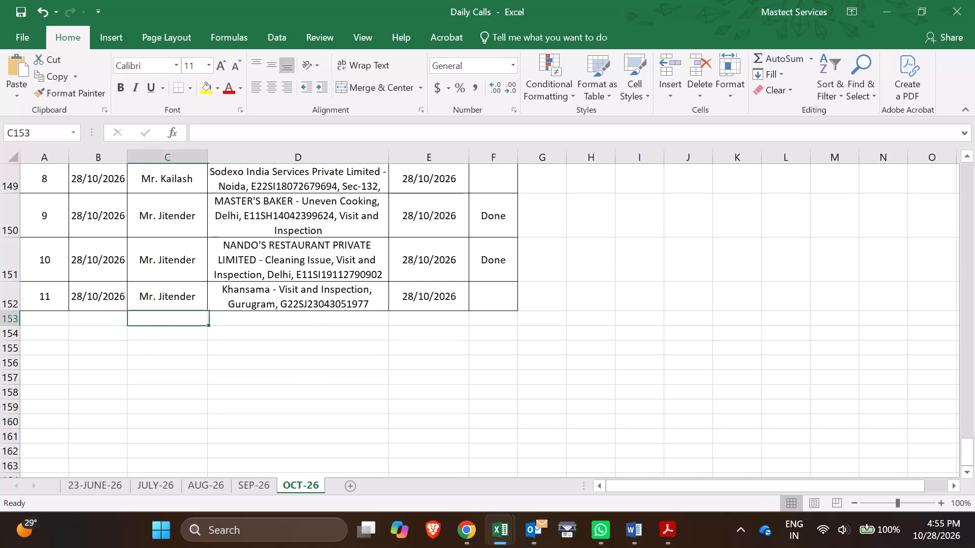
key(Up)
key(Left)
key(Left)
key(Left)
key(Left)
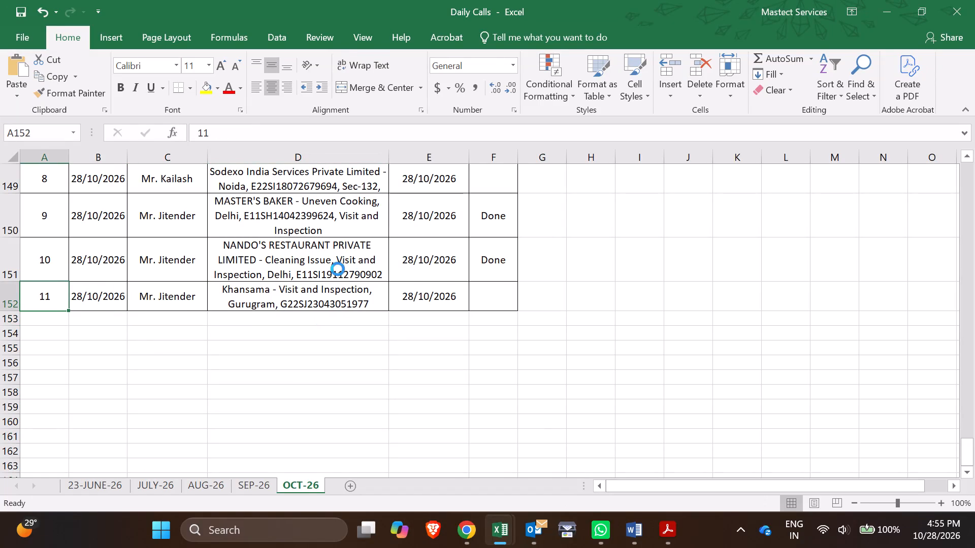
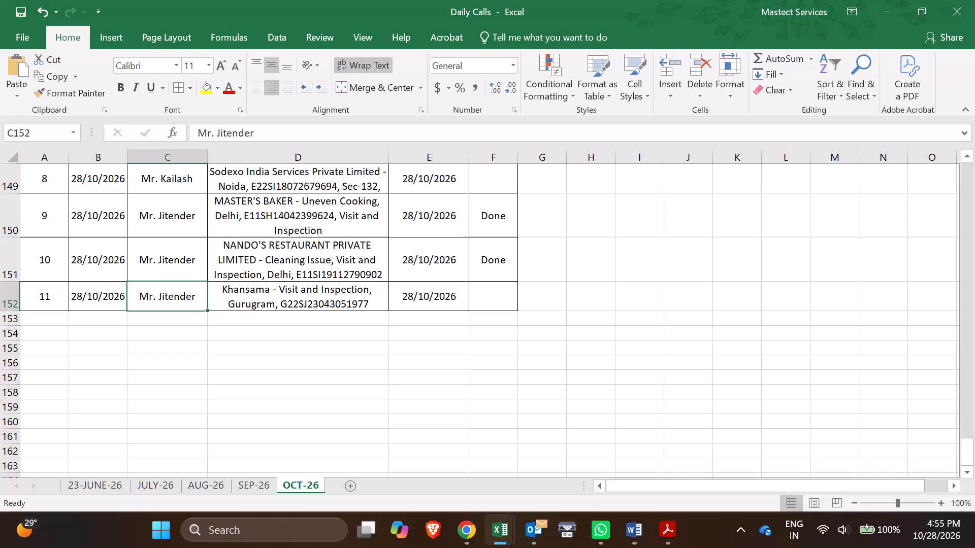
Replace the assigned person in cell C152 of entry 11 with Mr. Ali and save the workbook.
key(BackSpace)
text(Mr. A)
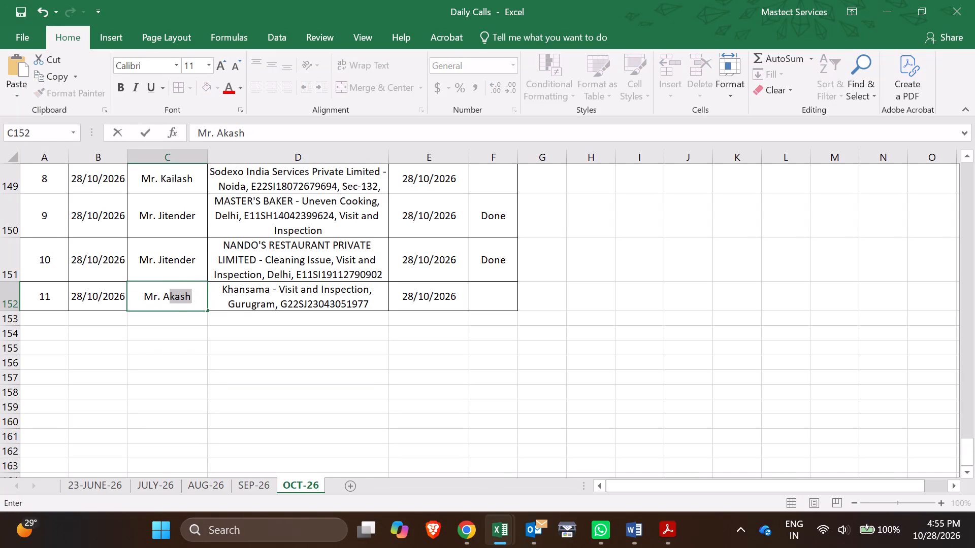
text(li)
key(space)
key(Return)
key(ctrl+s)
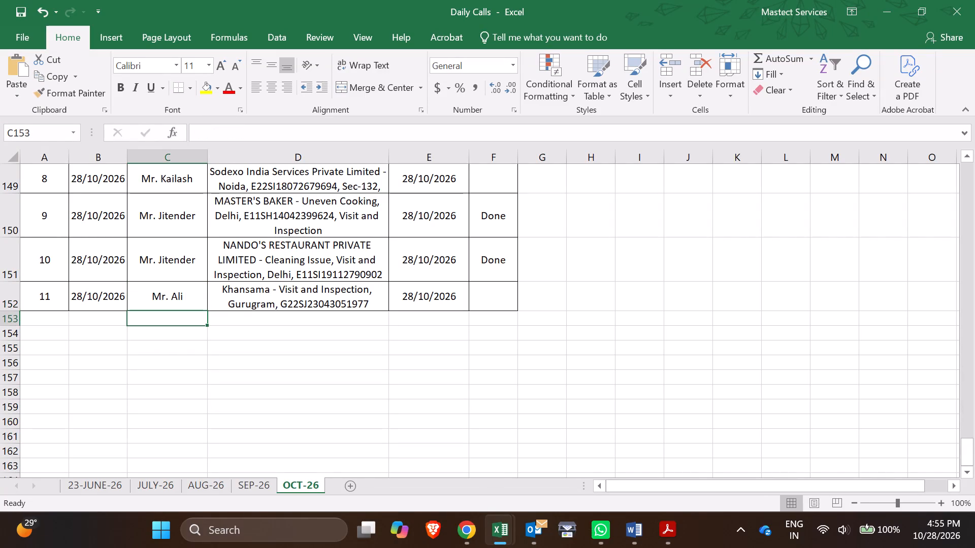
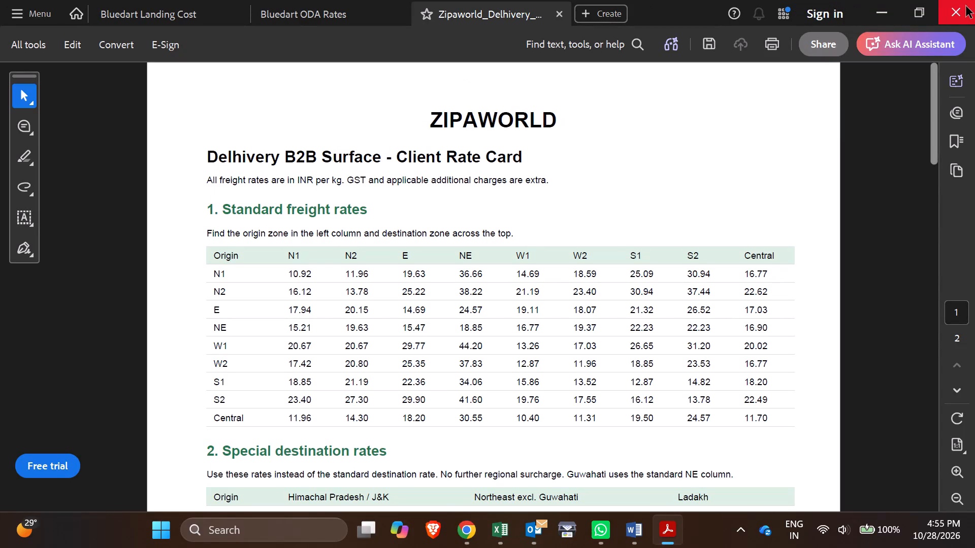
Switch from the Zipaworld Delhivery rate card to the DOCKET SLIP workbook in Excel, showing the OCT-26 docket list.
key(alt+Tab)
key(alt+Down)
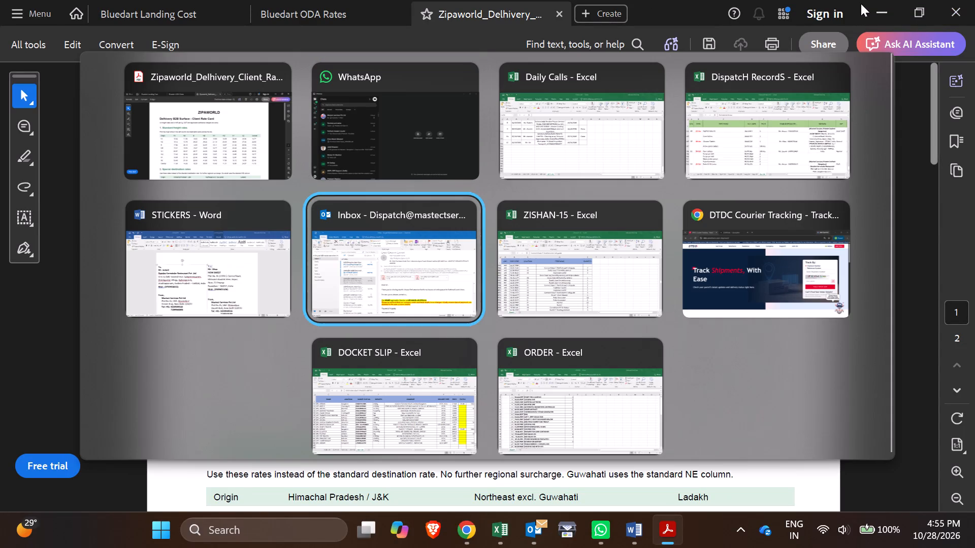
key(alt+Right)
key(alt+Down)
key(alt+Left)
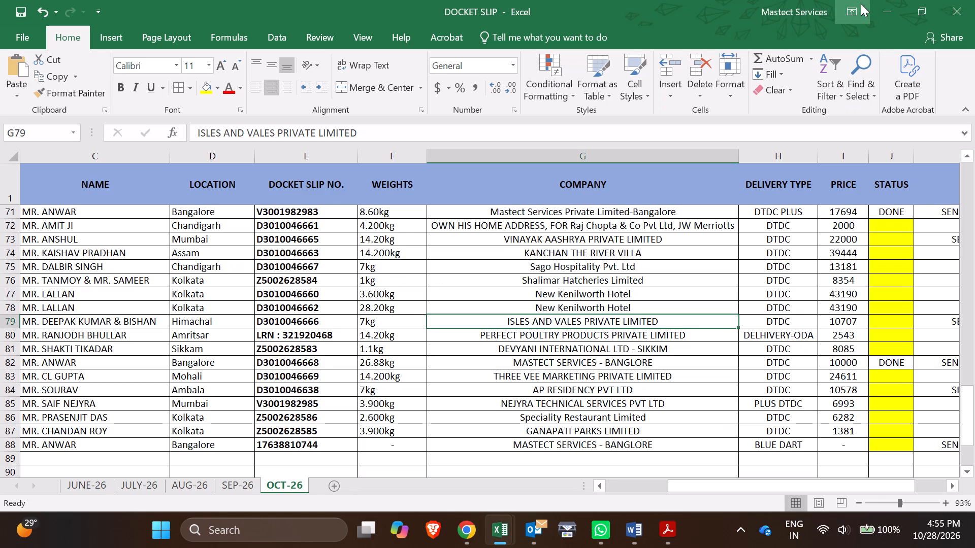
Copy the 28-Oct-26 date down into entries 90, 91 and 92 of the OCT-26 sheet and save the workbook.
click(577, 287)
key(ctrl+s)
scroll(577, 287, right, 5)
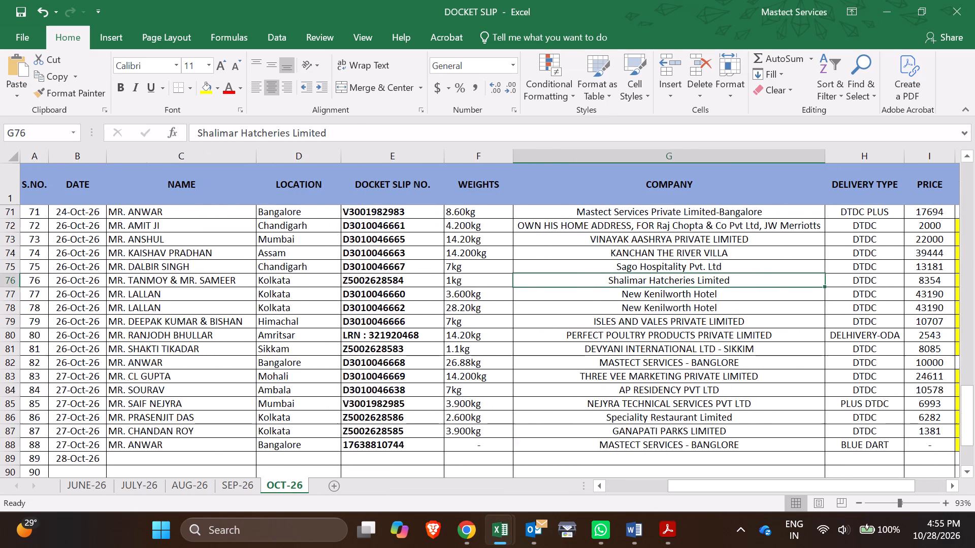
scroll(577, 287, down, 3)
click(72, 345)
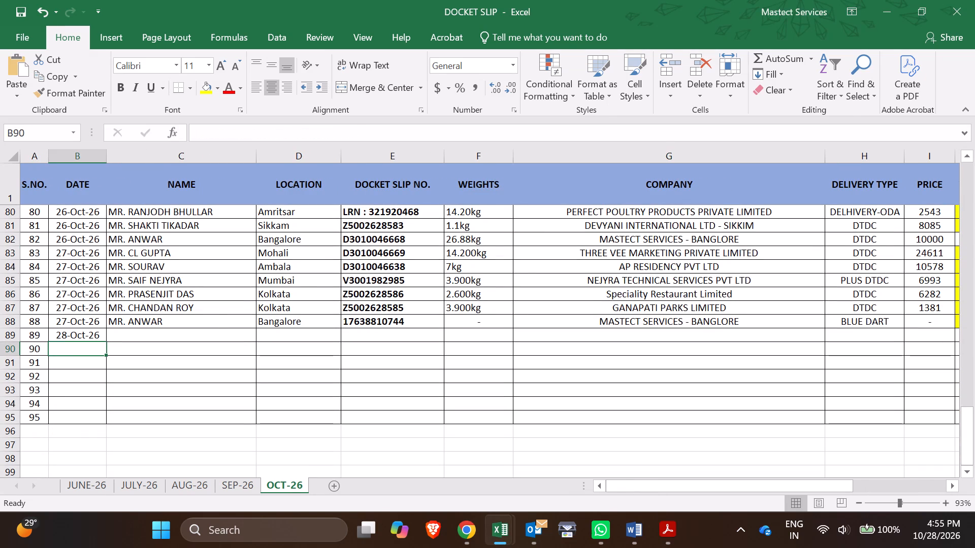
key(ctrl+d)
key(Return)
key(ctrl+d)
key(Return)
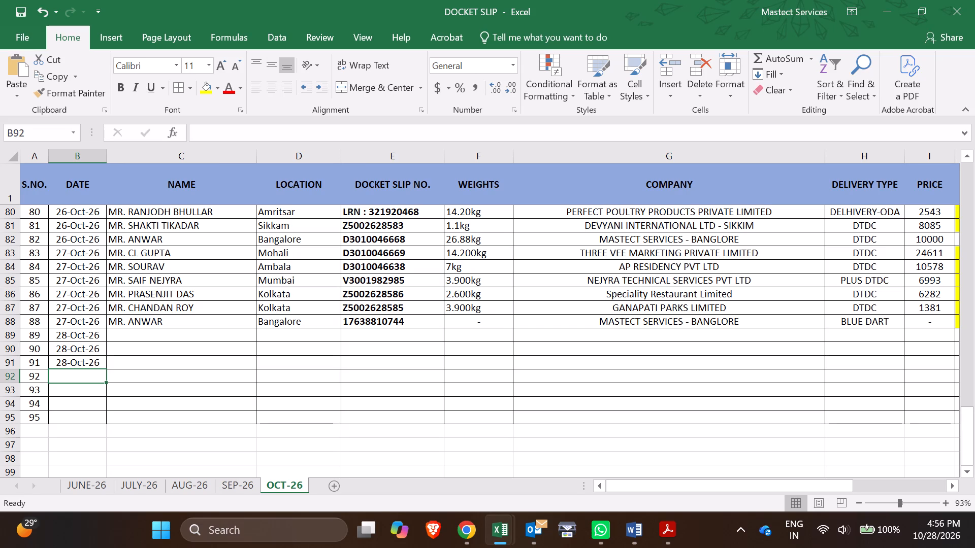
key(ctrl+d)
key(Return)
key(ctrl+s)
key(ctrl+s)
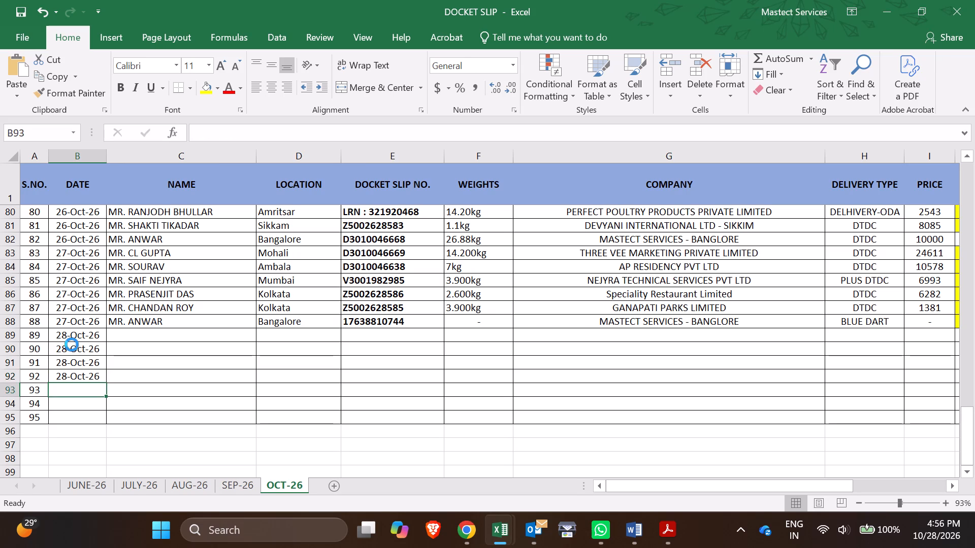
Look up entry 90 in the DispatcH RecordS workbook and enter MR. VIKAS and Jaipur as name and location in row 89 of DOCKET SLIP.
key(Up)
key(Up)
key(Up)
key(Up)
key(Right)
key(ctrl+s)
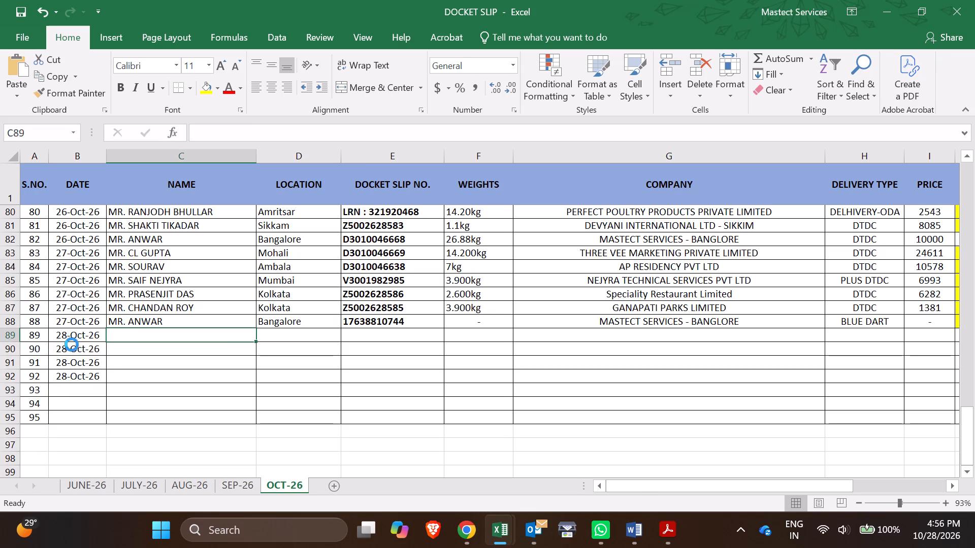
key(alt+Tab)
key(alt+Tab)
key(alt+Tab)
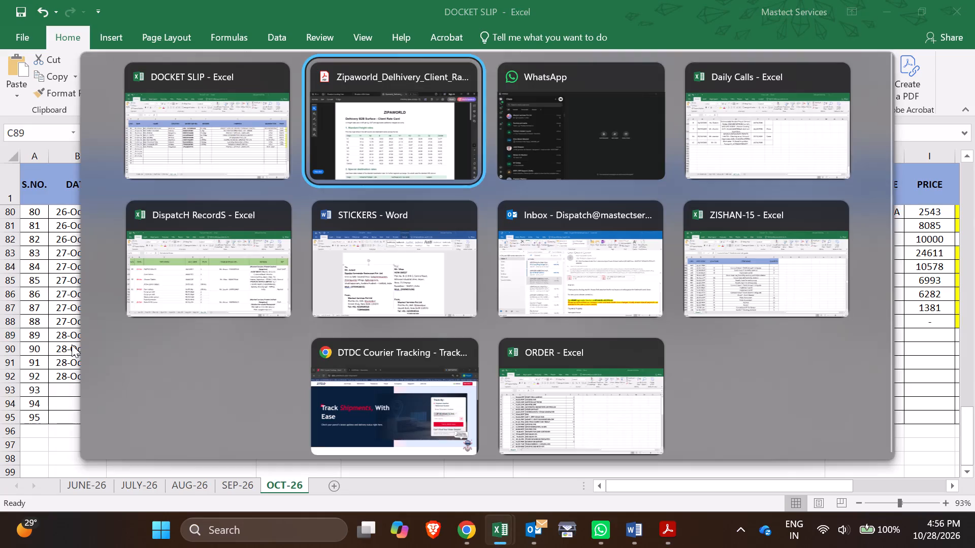
key(alt+Tab)
key(alt+Right)
key(alt+Down)
key(alt+Left)
key(alt+Left)
key(alt+Left)
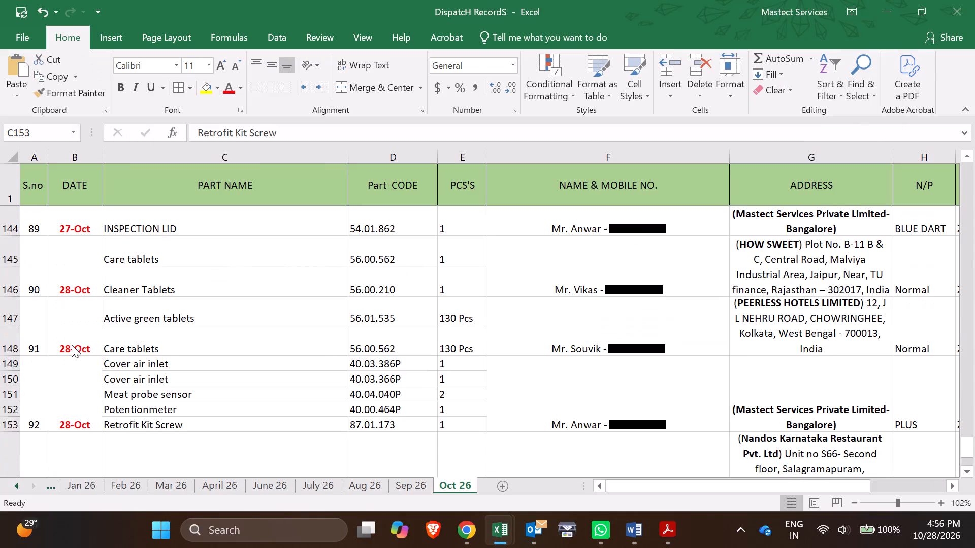
scroll(427, 324, right, 2)
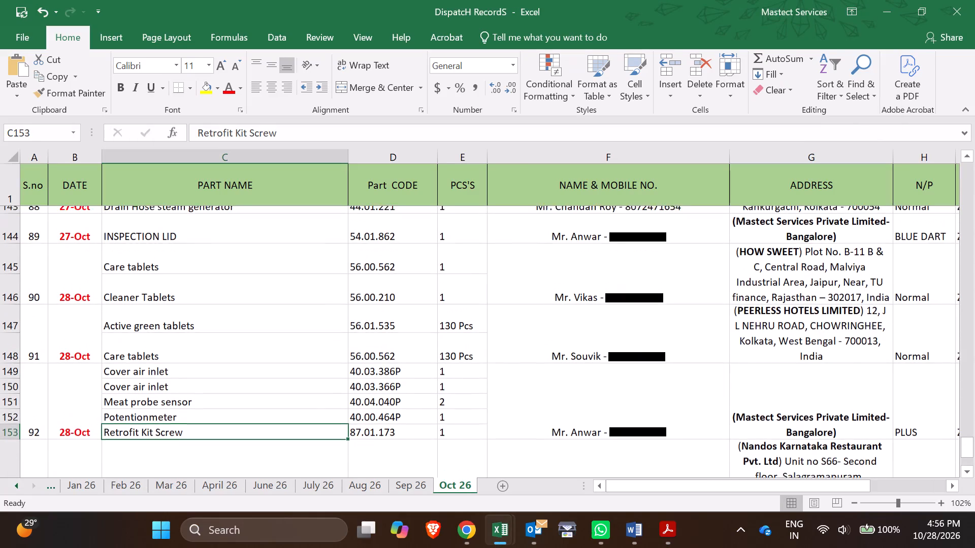
scroll(427, 324, right, 3)
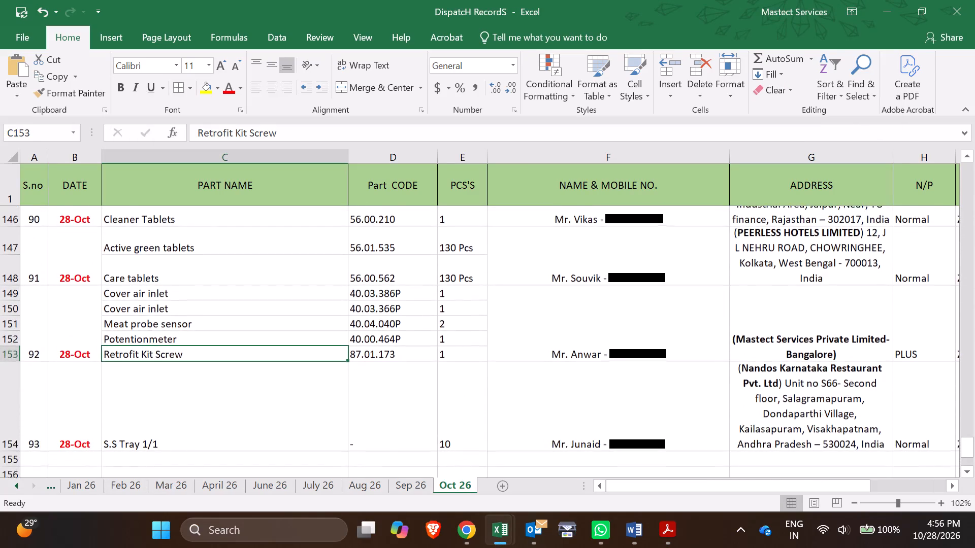
scroll(427, 324, right, 1)
click(576, 273)
key(alt+Tab)
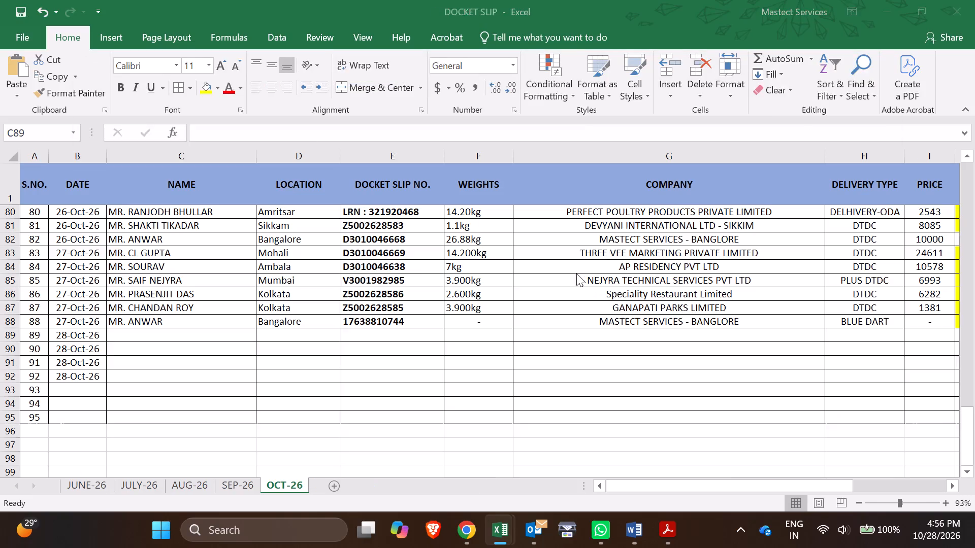
Enter MR. VIKAS as the name in cell C89 of the OCT-26 sheet.
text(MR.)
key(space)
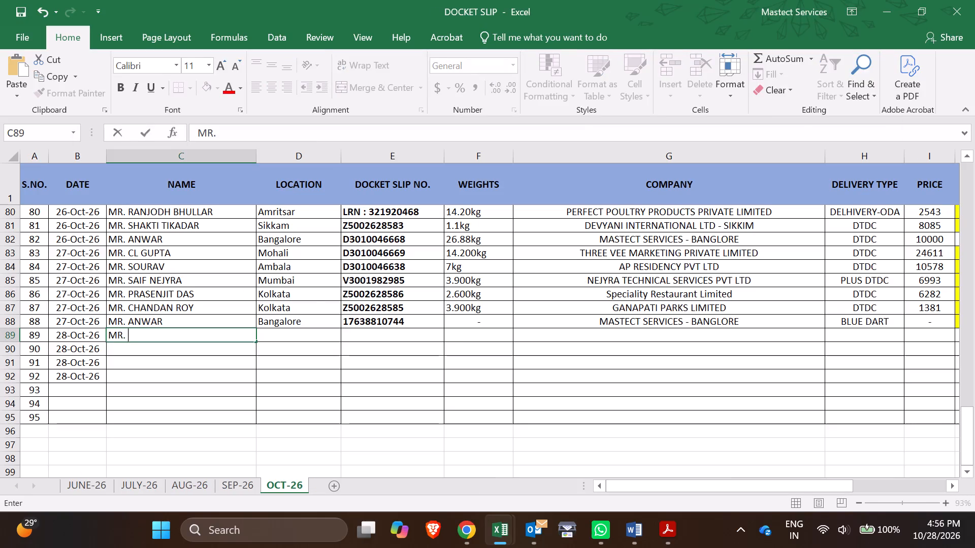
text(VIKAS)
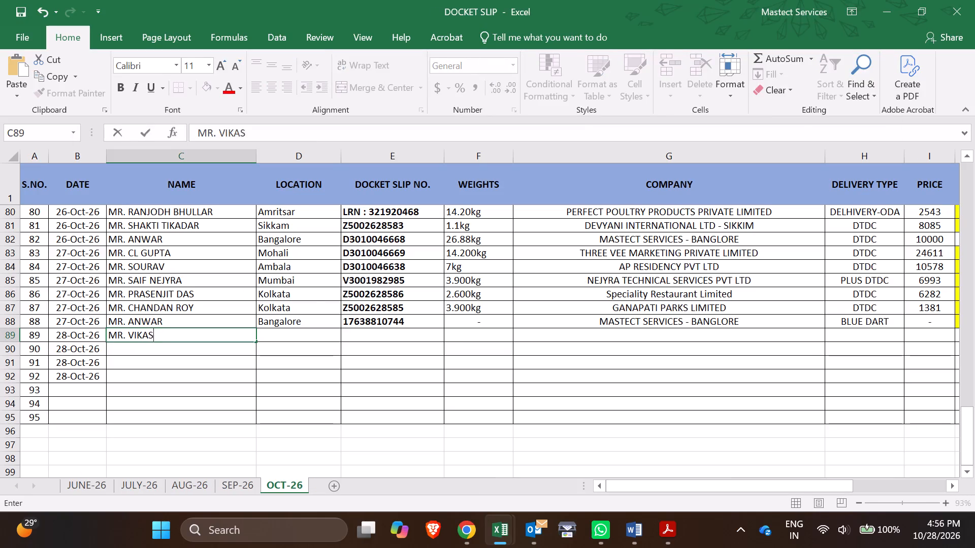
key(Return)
Look up the city of entry 90 in the DispatcH RecordS workbook and enter Jaipur as the location in D89 of DOCKET SLIP.
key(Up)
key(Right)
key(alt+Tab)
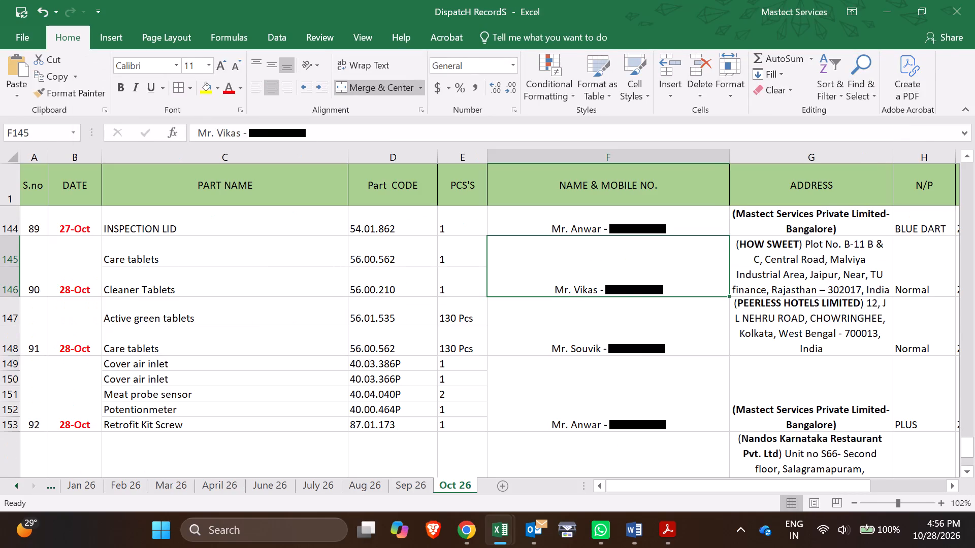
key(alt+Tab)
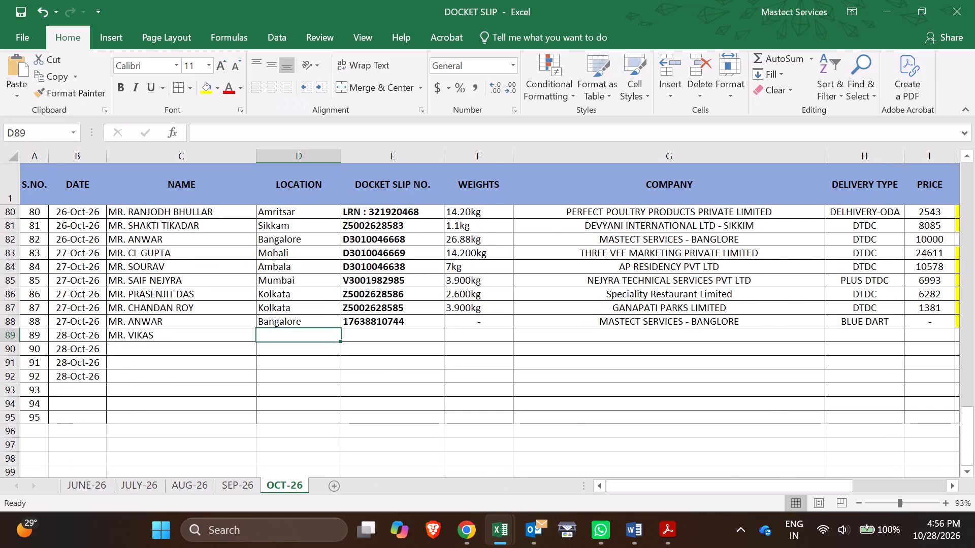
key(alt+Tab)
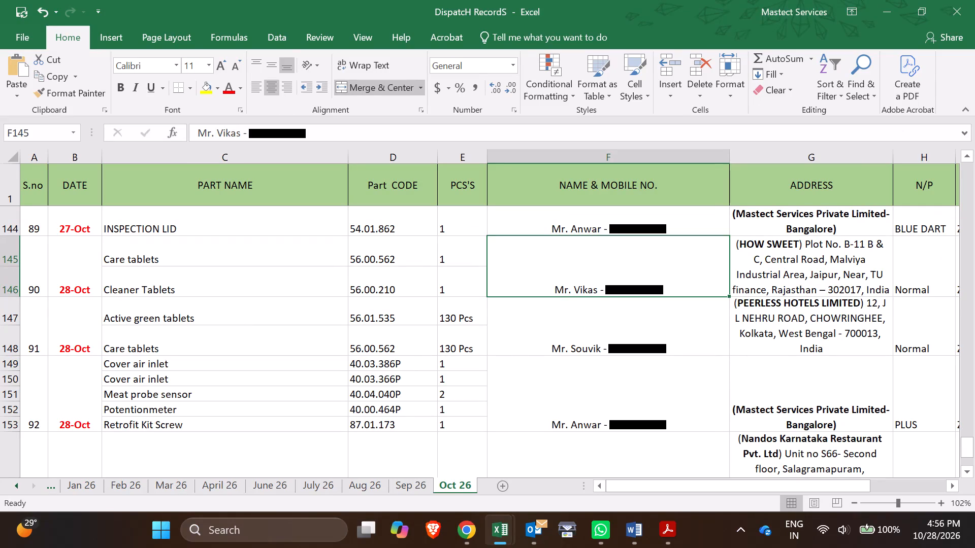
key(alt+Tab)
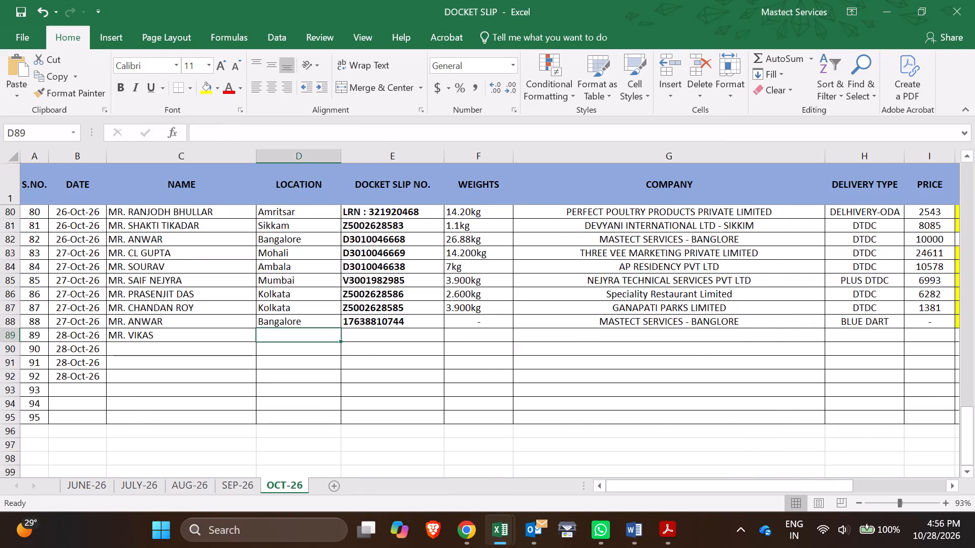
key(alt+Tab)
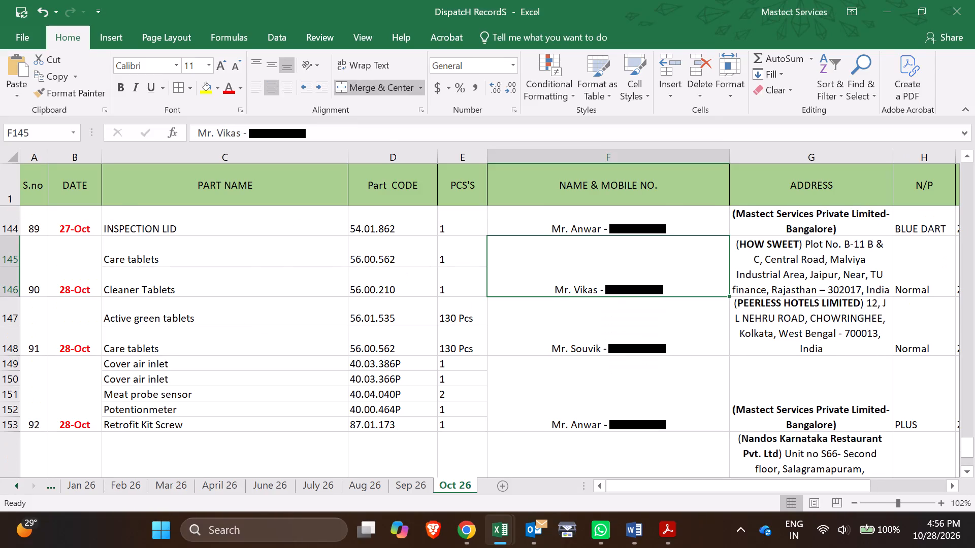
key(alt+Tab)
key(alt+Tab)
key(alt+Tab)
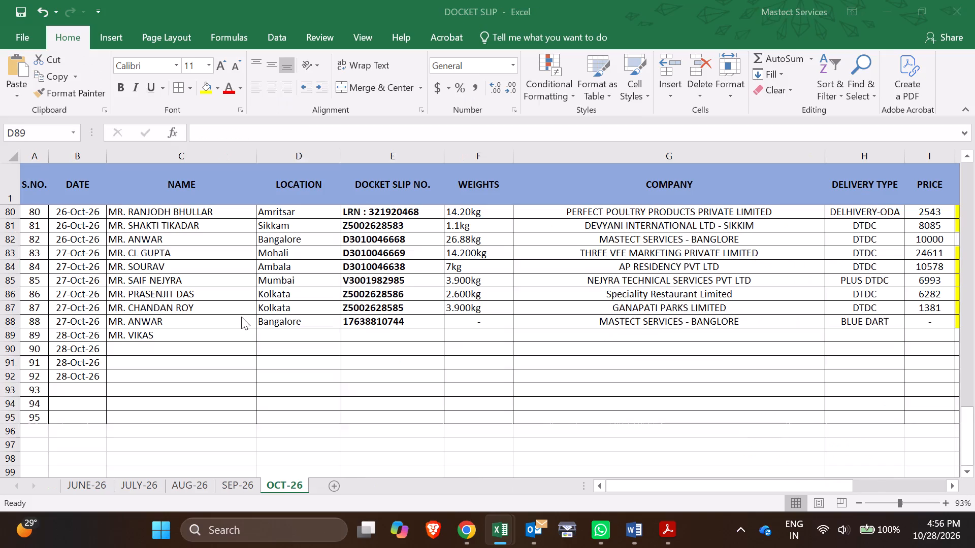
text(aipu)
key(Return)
Check dispatch entry 90 in the DispatcH RecordS workbook against row 89 of DOCKET SLIP, ending on docket slip number cell E89.
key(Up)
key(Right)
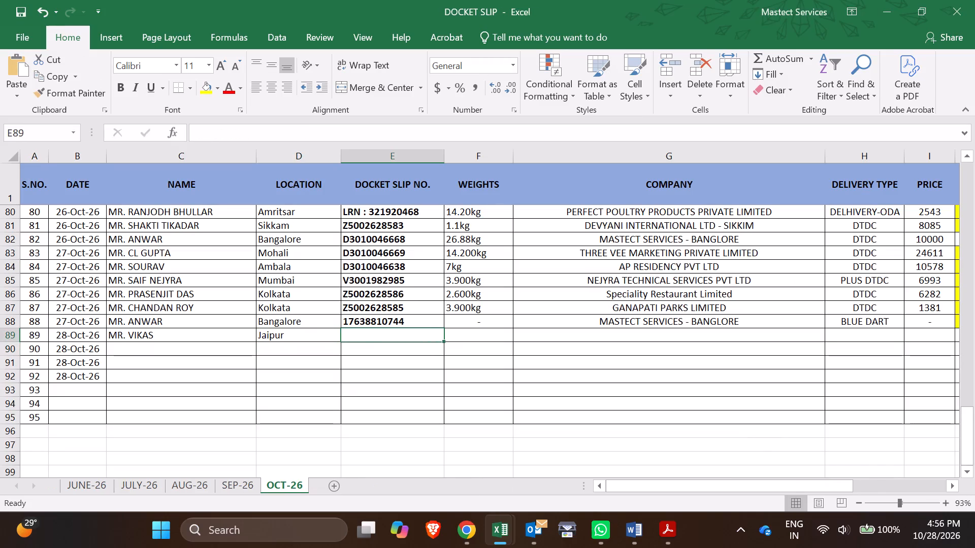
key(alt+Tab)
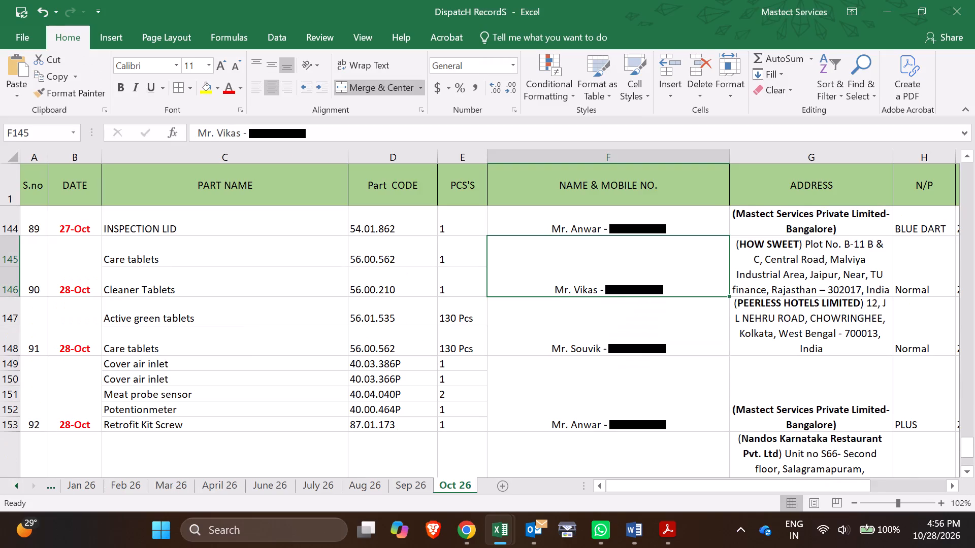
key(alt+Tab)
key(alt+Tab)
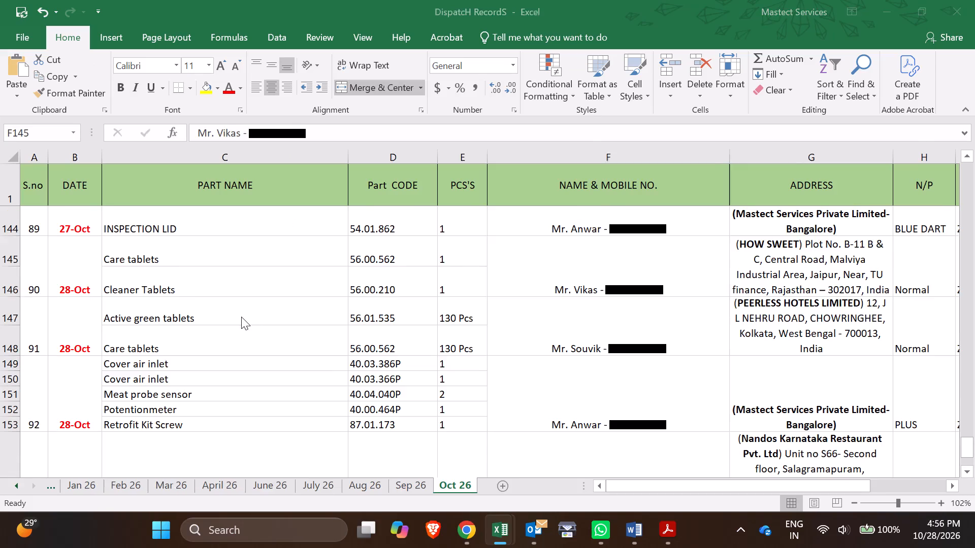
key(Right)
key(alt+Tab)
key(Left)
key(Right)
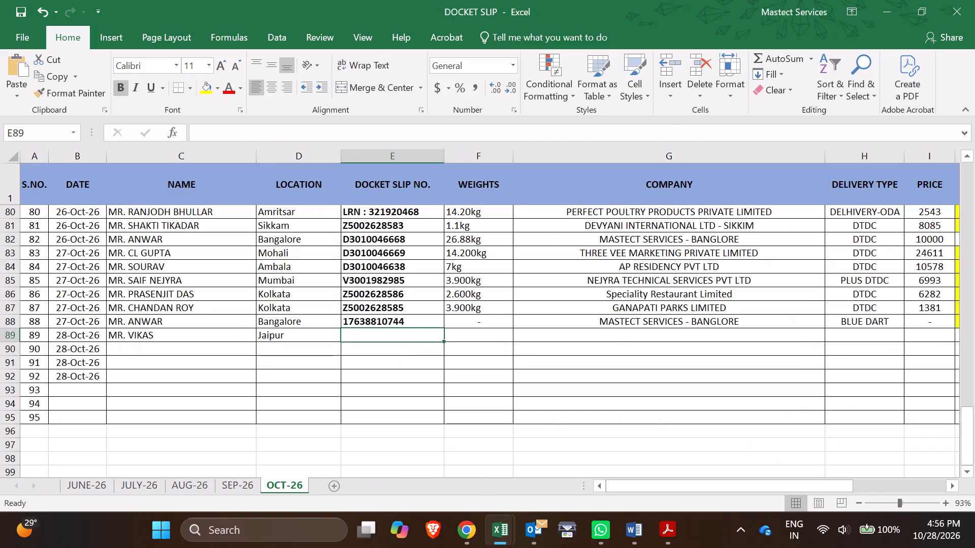
Copy the company name HOW SWEET from the dispatch record's address into the company cell of row 89 in DOCKET SLIP and save.
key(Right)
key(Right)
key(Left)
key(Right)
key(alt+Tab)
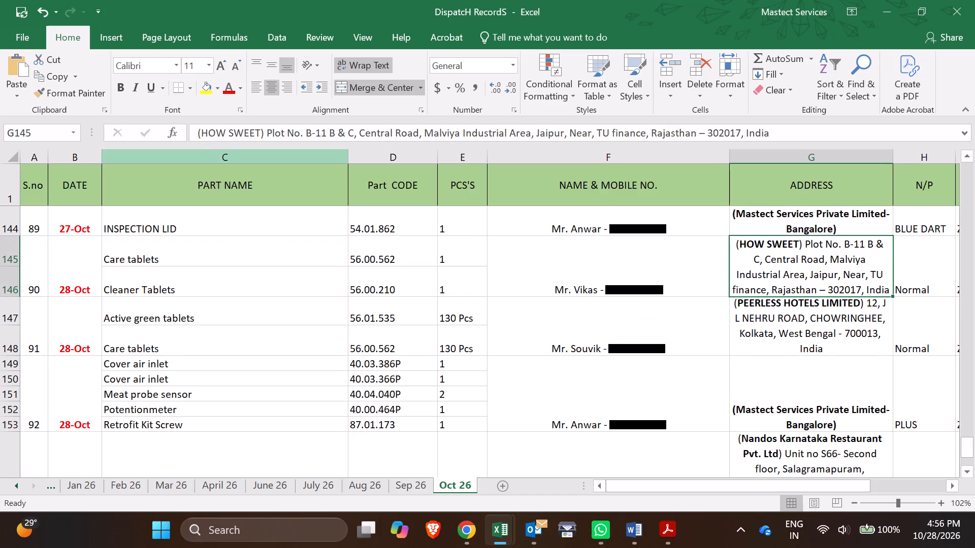
click(204, 130)
key(shift+Right)
key(shift+Right)
key(shift+Right)
key(shift+Right)
key(shift+Right)
key(shift+Right)
key(shift+Right)
key(shift+Right)
key(shift+Right)
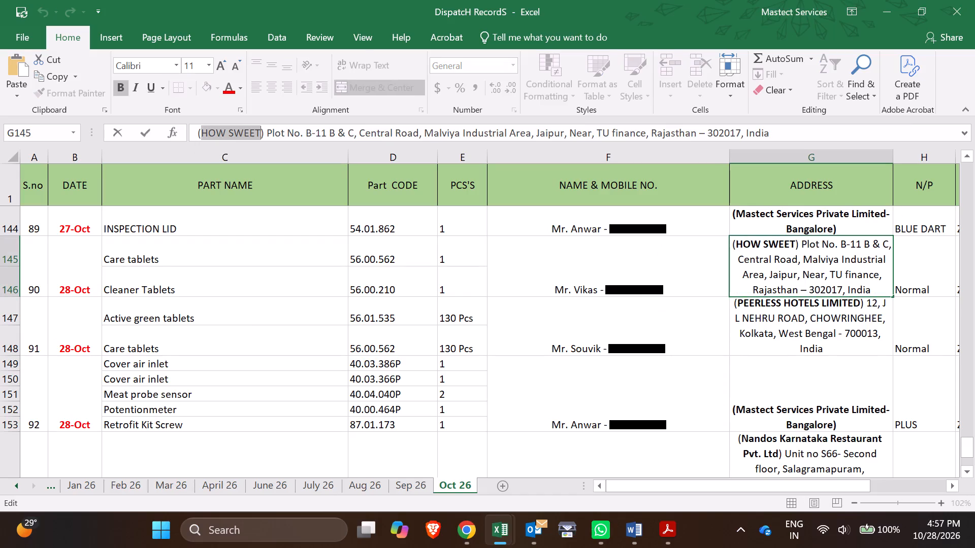
key(ctrl+c)
key(alt+Tab)
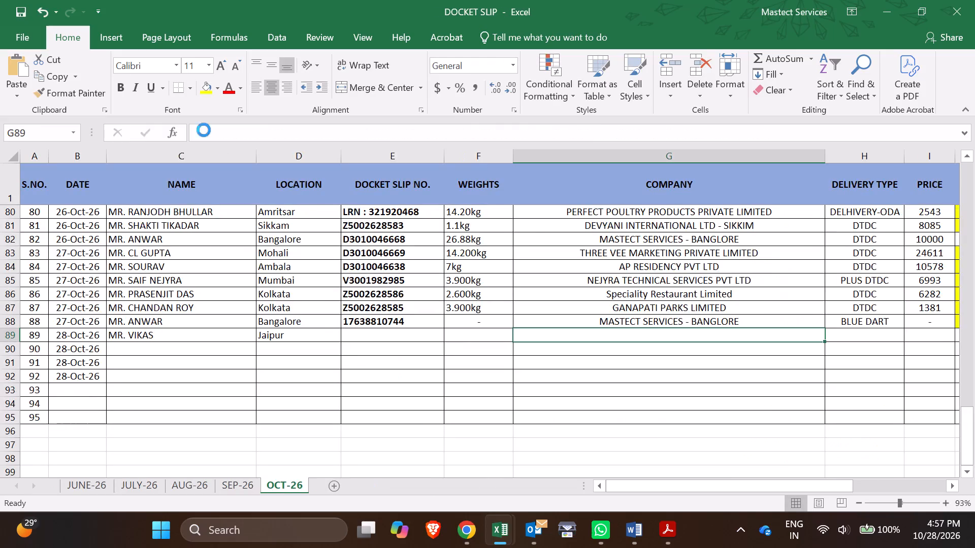
key(ctrl+v)
key(Return)
key(ctrl+s)
Fill the status cell of row 89 down from the row above, return to row 90's name cell and save.
key(Up)
key(Right)
key(alt+Tab)
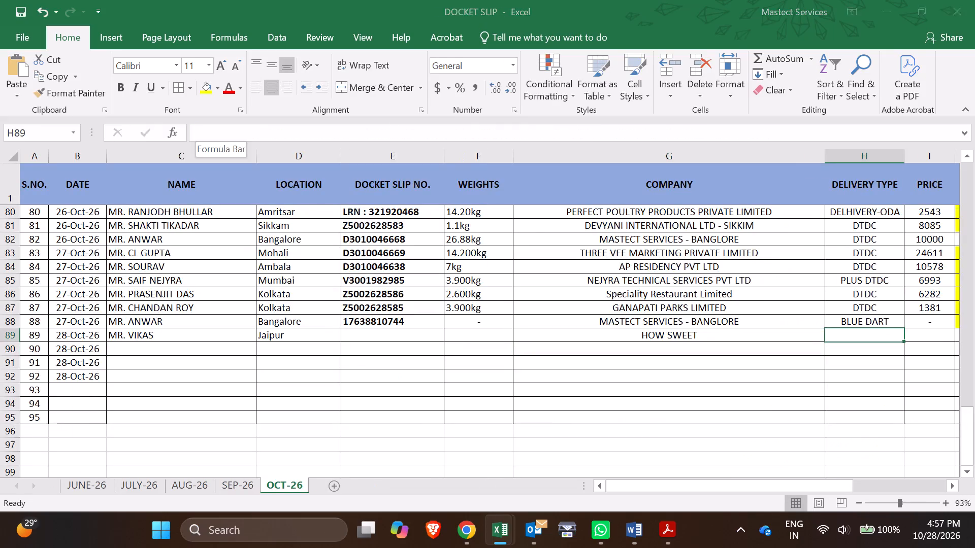
key(alt+Tab)
key(Right)
key(Right)
key(ctrl+d)
key(Return)
key(Left)
key(Left)
key(Left)
key(Left)
key(Left)
key(Left)
key(Left)
key(Left)
key(Left)
key(Left)
key(Left)
key(Left)
key(Left)
key(Left)
key(Left)
key(Left)
key(Left)
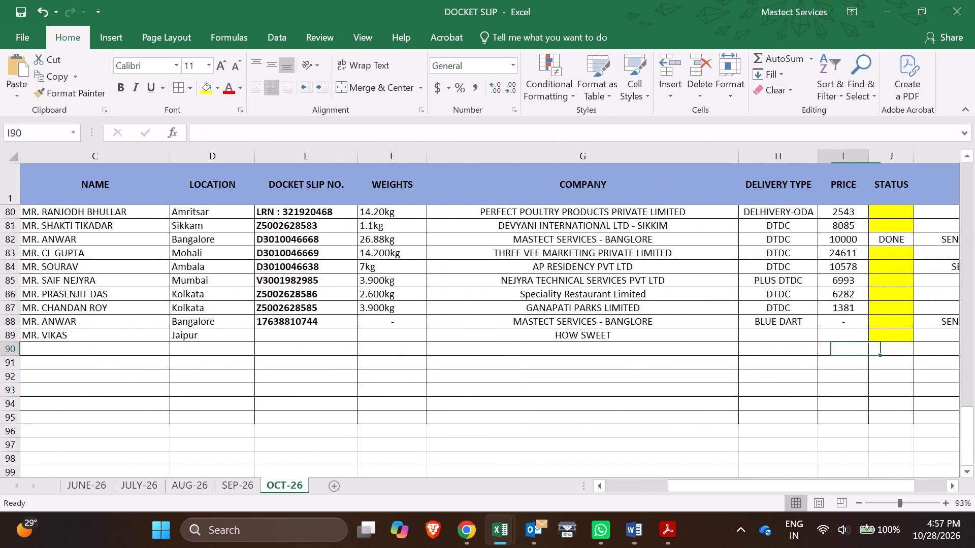
key(Right)
key(Right)
key(ctrl+s)
Using entry 91 of DispatcH RecordS, enter MR. SOUVIK as the name and Kolkata as the location in row 90 of DOCKET SLIP.
key(alt+Tab)
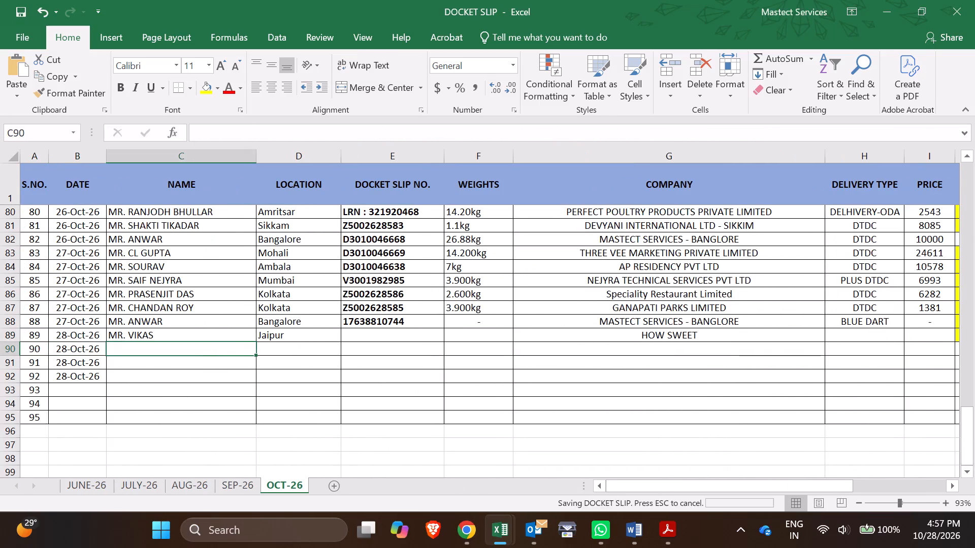
key(Down)
key(Left)
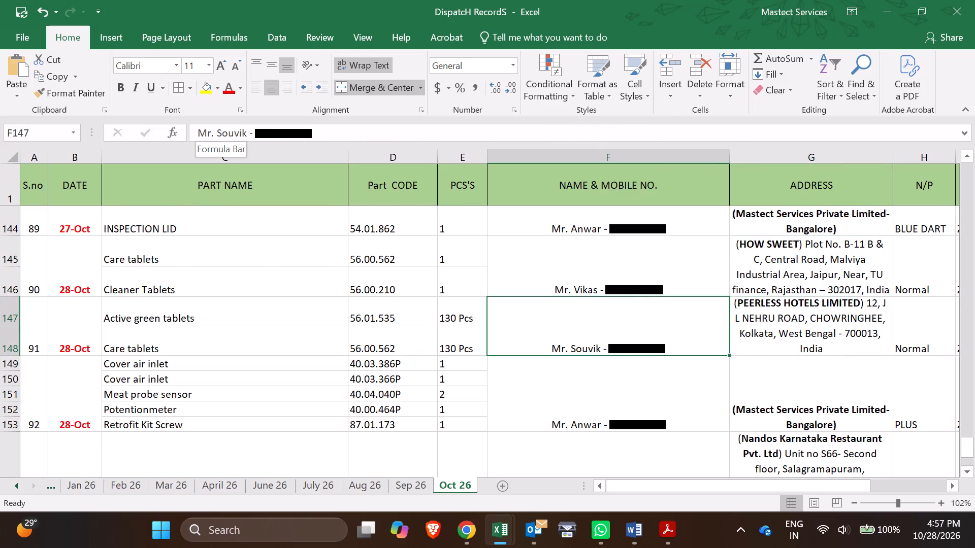
key(alt+Tab)
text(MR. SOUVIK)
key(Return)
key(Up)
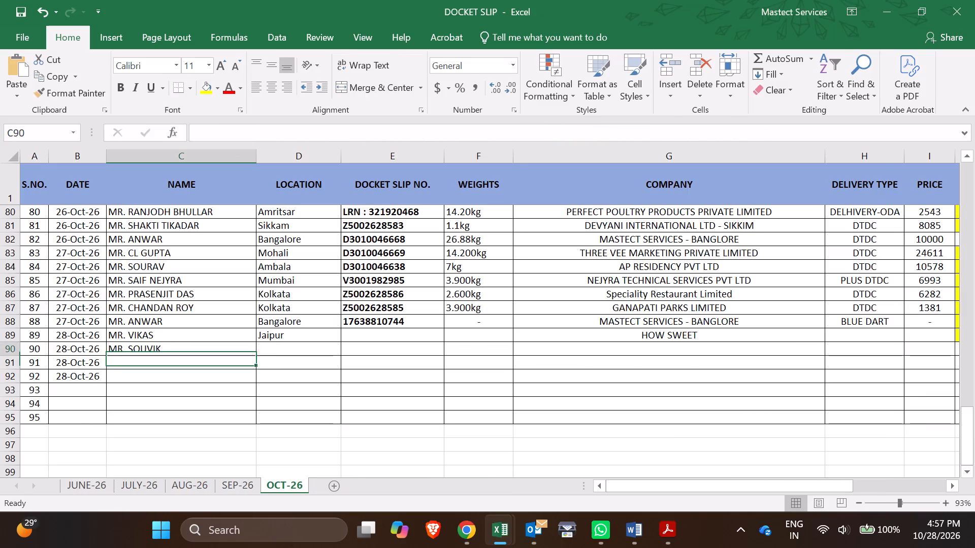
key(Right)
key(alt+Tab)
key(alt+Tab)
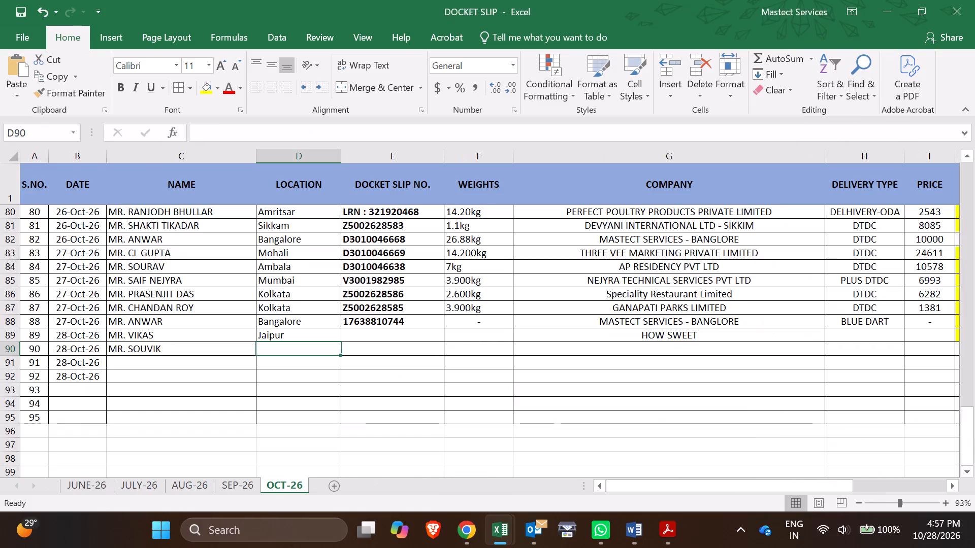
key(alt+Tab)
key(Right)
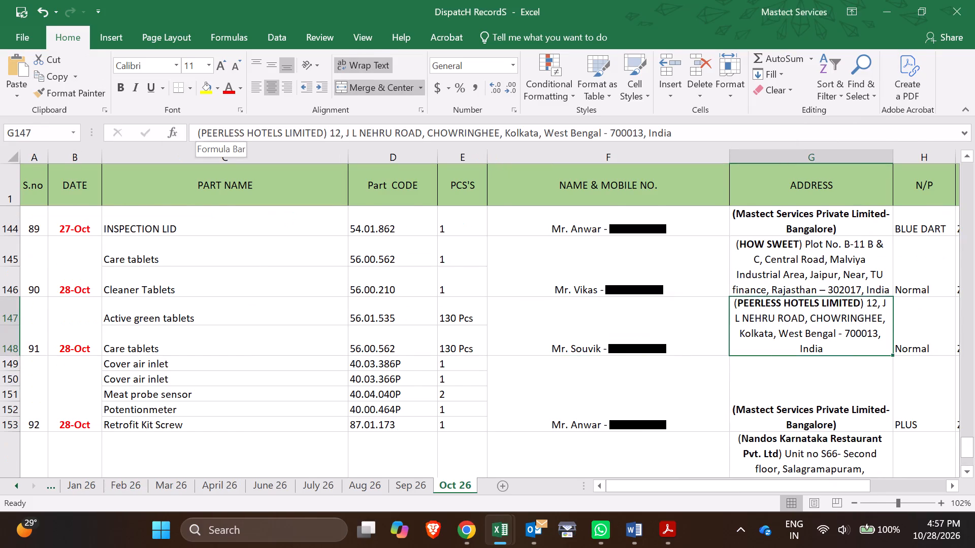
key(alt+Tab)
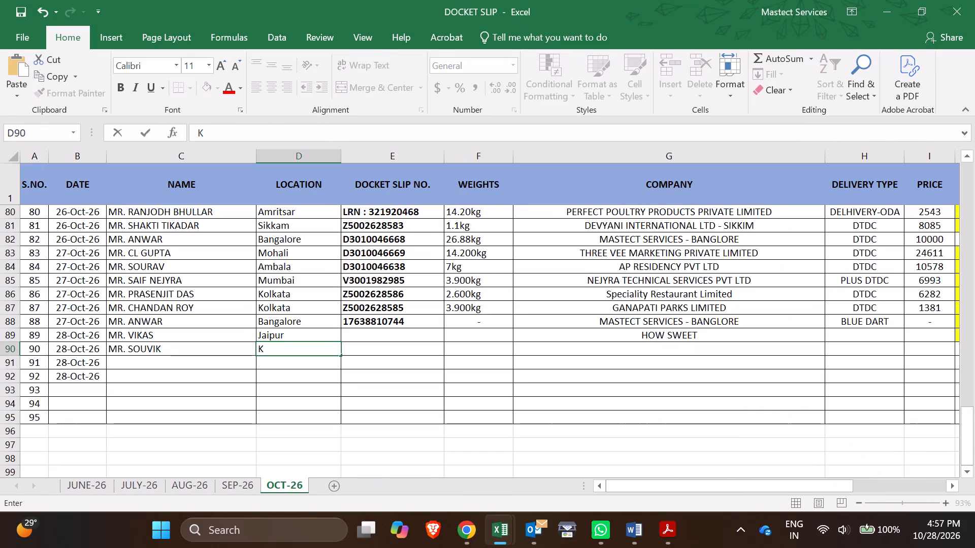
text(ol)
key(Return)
Go to the company cell of row 90 in DOCKET SLIP for MR. SOUVIK's entry.
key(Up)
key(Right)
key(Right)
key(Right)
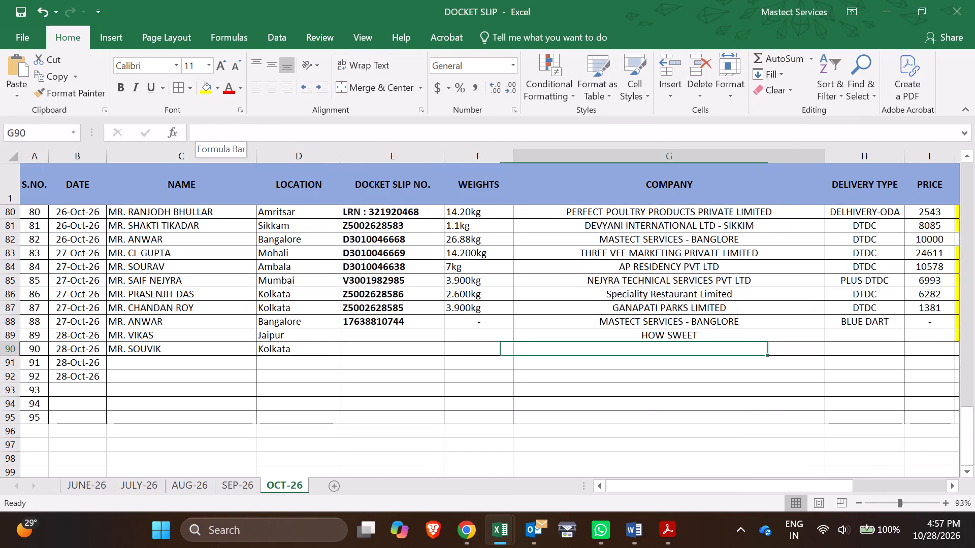
Copy the company name PEERLESS HOTELS LIMITED from entry 91's address in DispatcH RecordS into row 90's company cell of DOCKET SLIP and save.
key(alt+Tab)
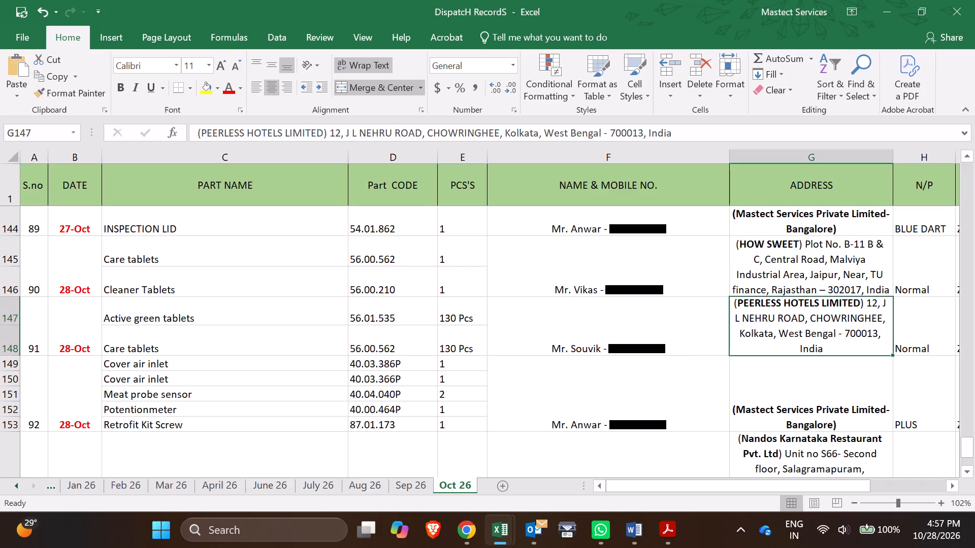
click(203, 138)
key(shift+Right)
key(shift+Right)
key(shift+Right)
key(shift+Right)
key(shift+Right)
key(shift+Right)
key(shift+Right)
key(shift+Right)
key(shift+Right)
key(shift+Right)
key(shift+Right)
key(shift+Right)
key(shift+Right)
key(shift+Right)
key(shift+Right)
key(shift+Right)
key(shift+Right)
key(shift+Right)
key(shift+Right)
key(shift+Right)
key(shift+Right)
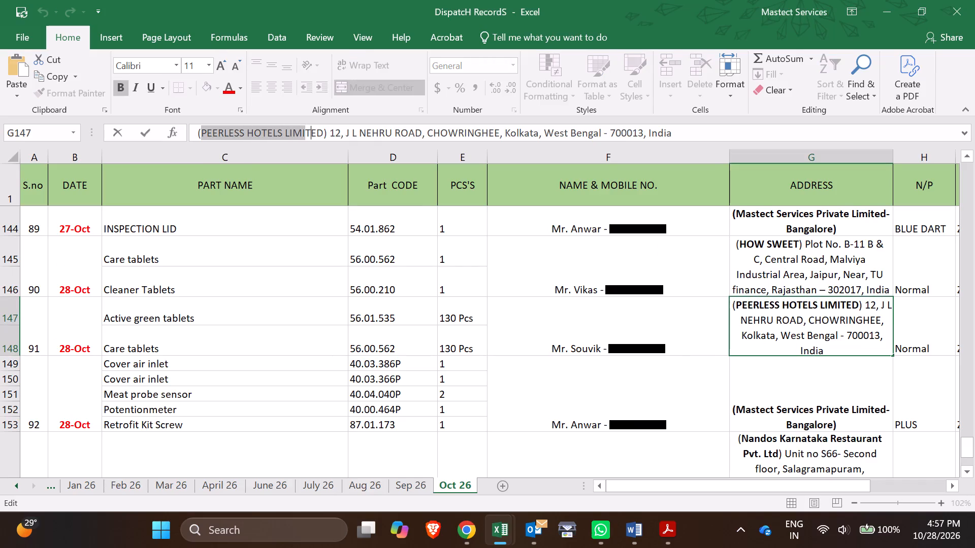
key(shift+Right)
key(shift+Right)
key(ctrl+c)
key(alt+Tab)
key(ctrl+v)
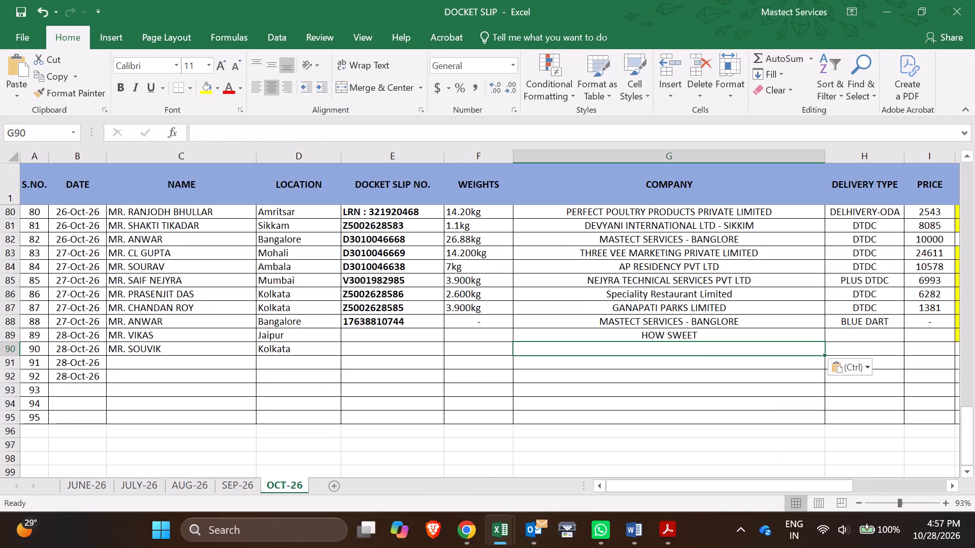
key(Return)
key(Up)
key(Right)
key(ctrl+s)
Fill the status cell of row 90 in DOCKET SLIP down from the row above and save.
key(alt+Tab)
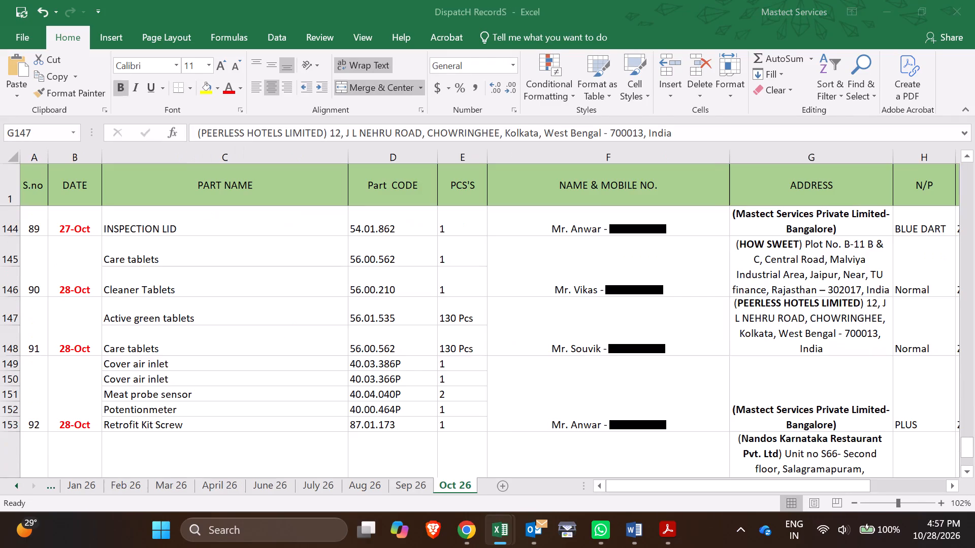
key(alt+Tab)
key(Right)
key(Right)
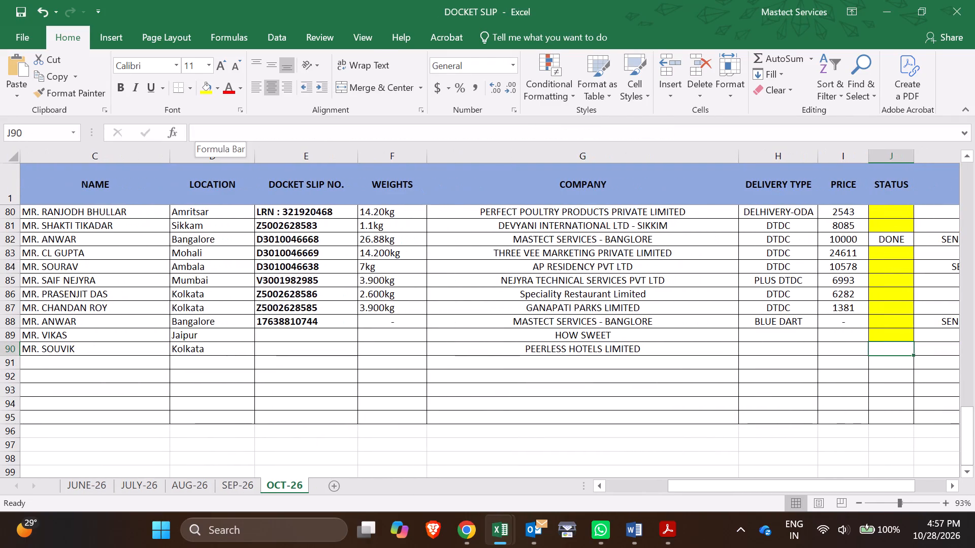
key(ctrl+d)
key(Return)
key(ctrl+s)
key(ctrl+s)
Go to the start of row 91 in DOCKET SLIP for the next 28-Oct entry.
key(Up)
key(Left)
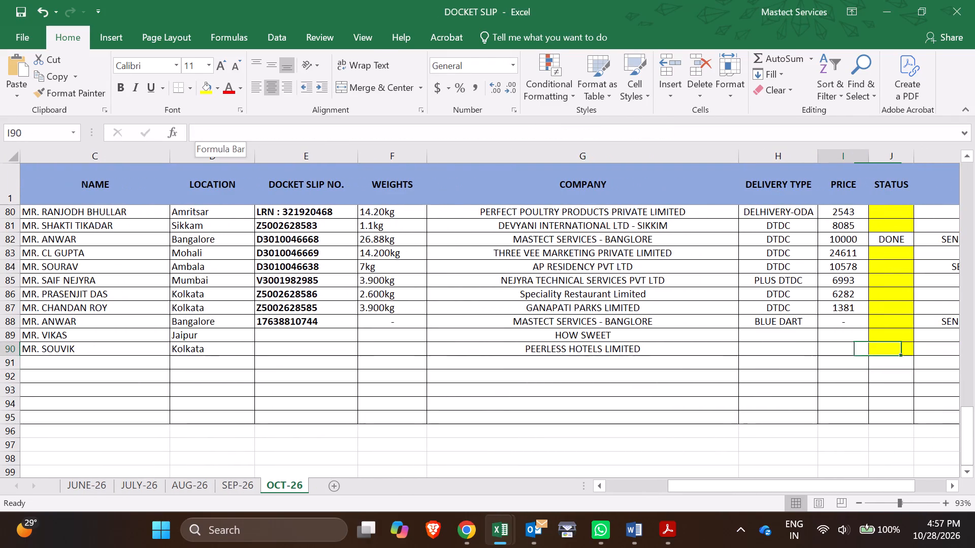
key(Left)
key(Left)
key(Left)
key(Left)
key(Down)
key(Left)
key(Left)
key(Left)
key(Left)
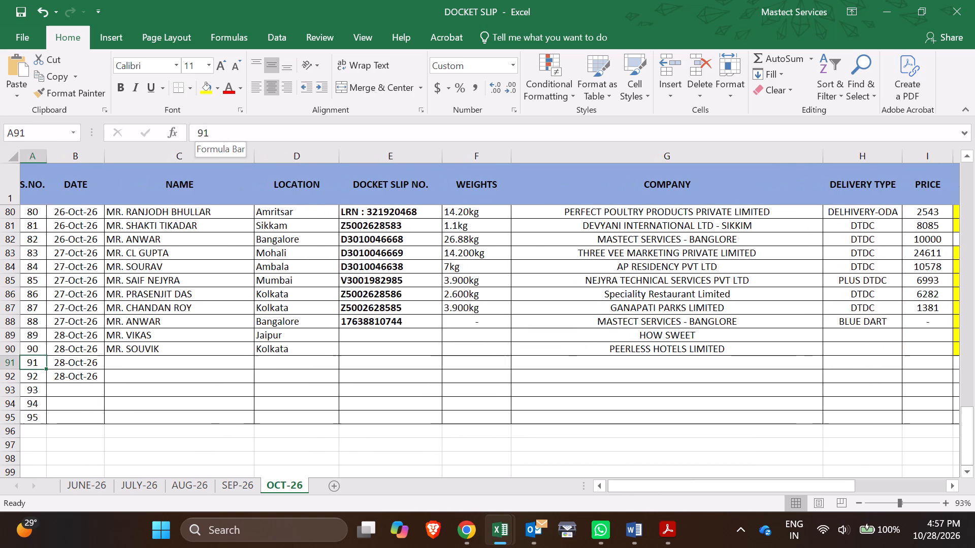
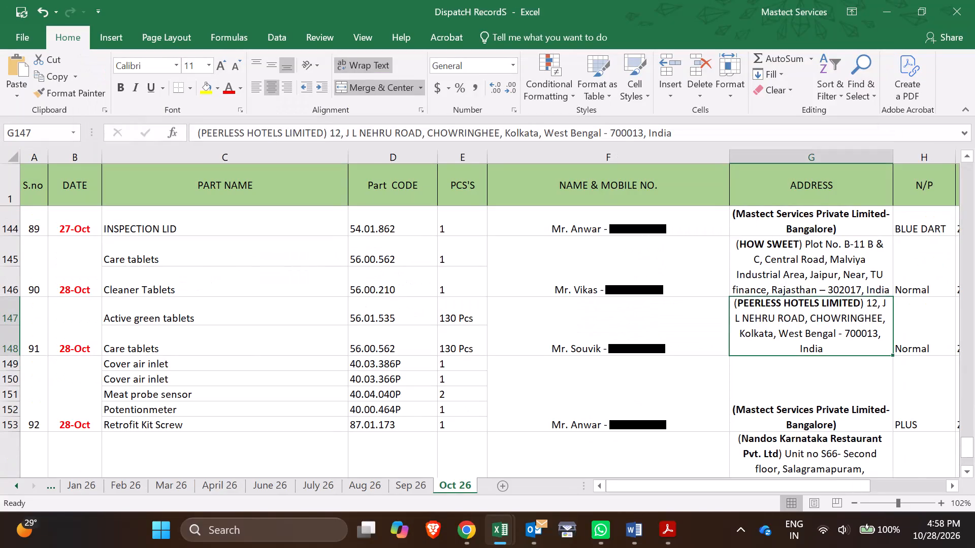
Using entry 92 of DispatcH RecordS, enter MR. ANWAR as the name and Bangalore as the location in row 91 of DOCKET SLIP and save.
click(601, 386)
key(alt+Tab)
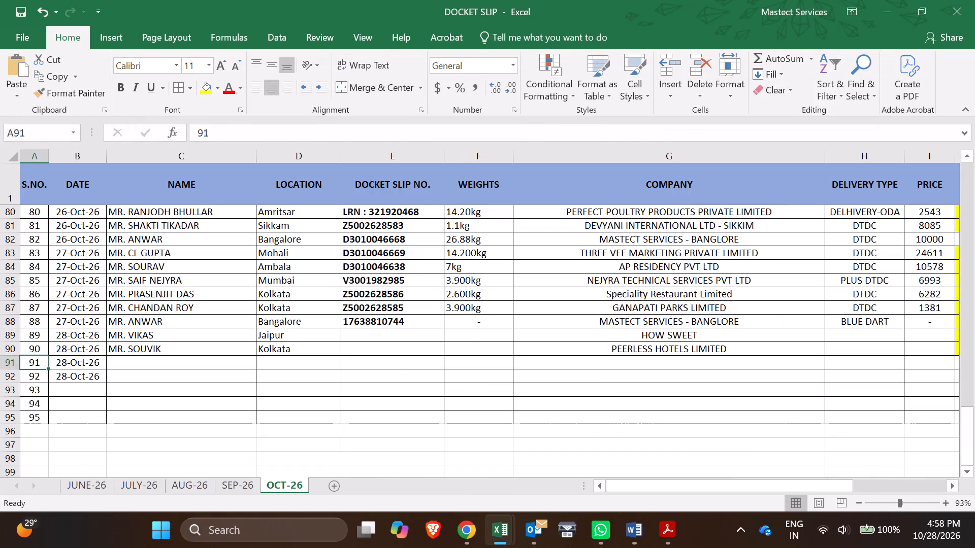
key(Right)
key(Right)
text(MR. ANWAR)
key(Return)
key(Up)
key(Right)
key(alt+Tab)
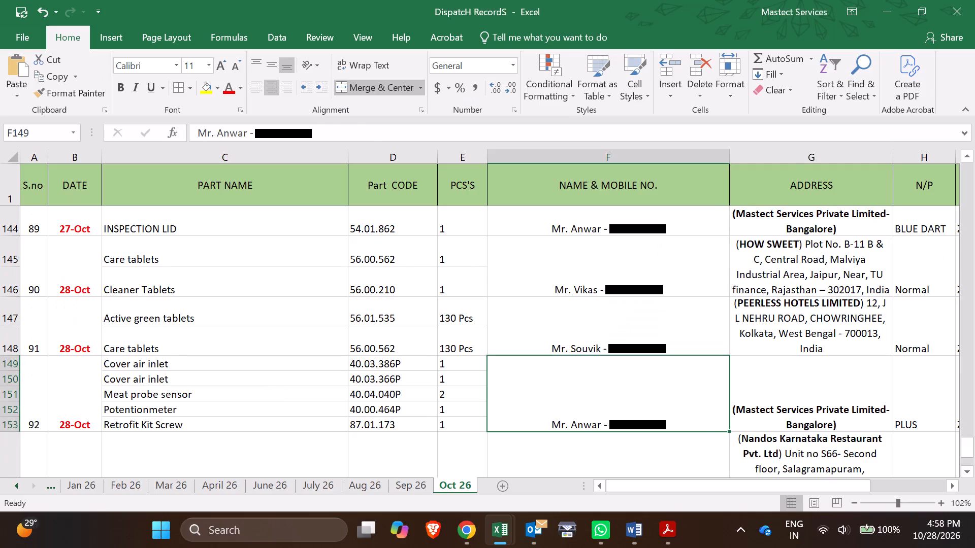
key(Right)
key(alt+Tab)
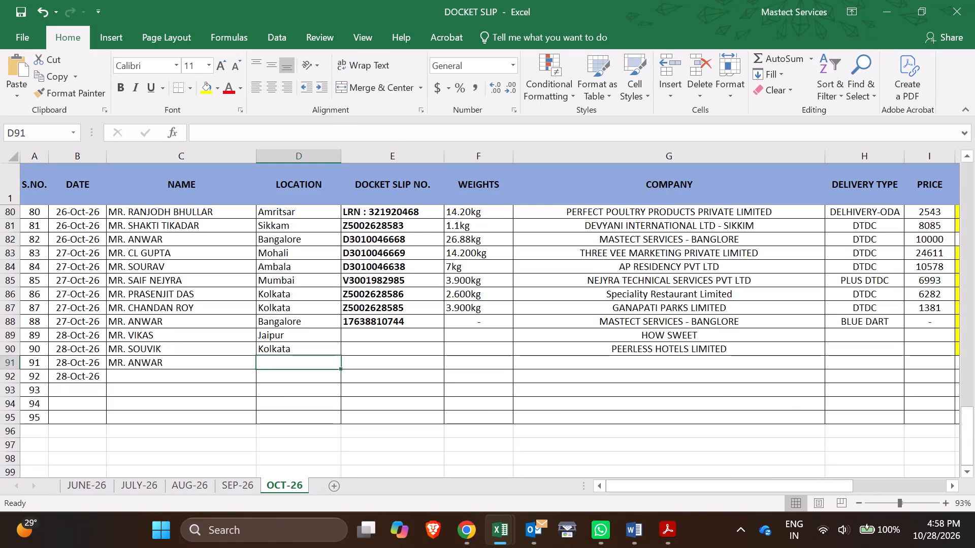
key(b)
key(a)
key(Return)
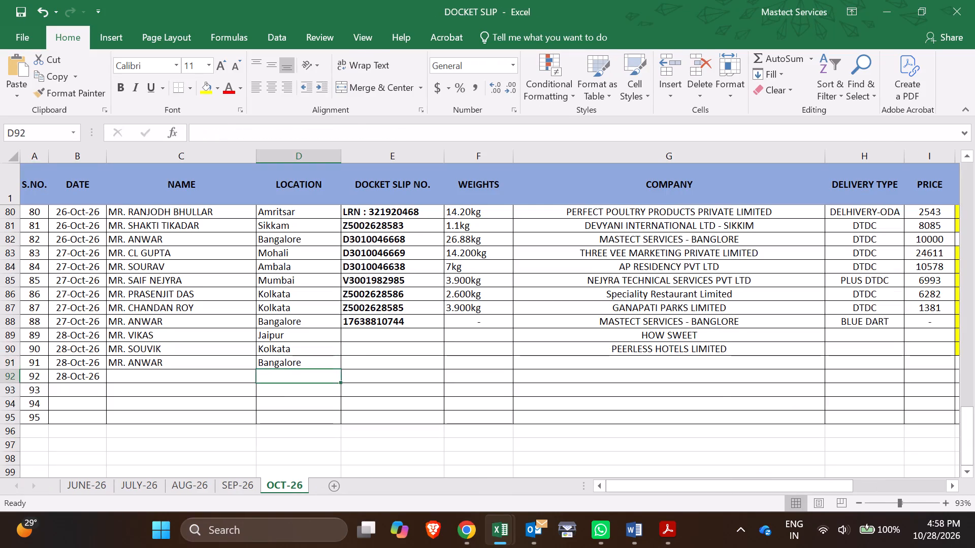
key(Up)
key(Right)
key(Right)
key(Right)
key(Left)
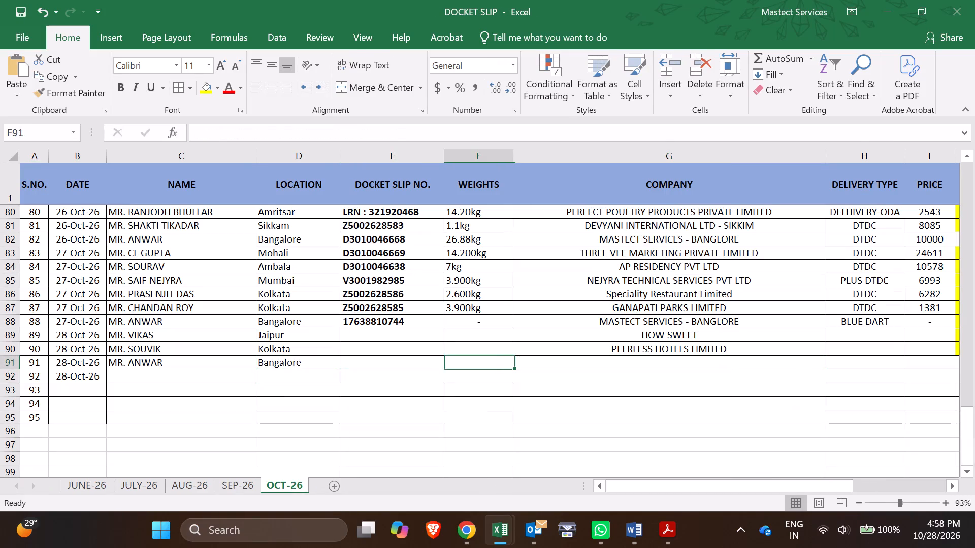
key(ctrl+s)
Copy the company name MASTECT SERVICES - BANGLORE from row 82 into the company cell of row 91 in DOCKET SLIP and save.
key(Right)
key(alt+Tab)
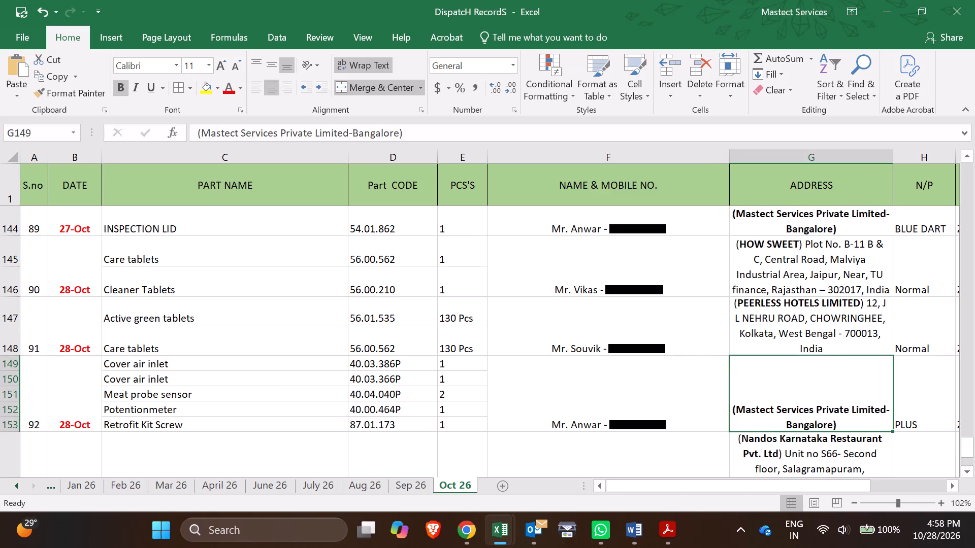
click(204, 133)
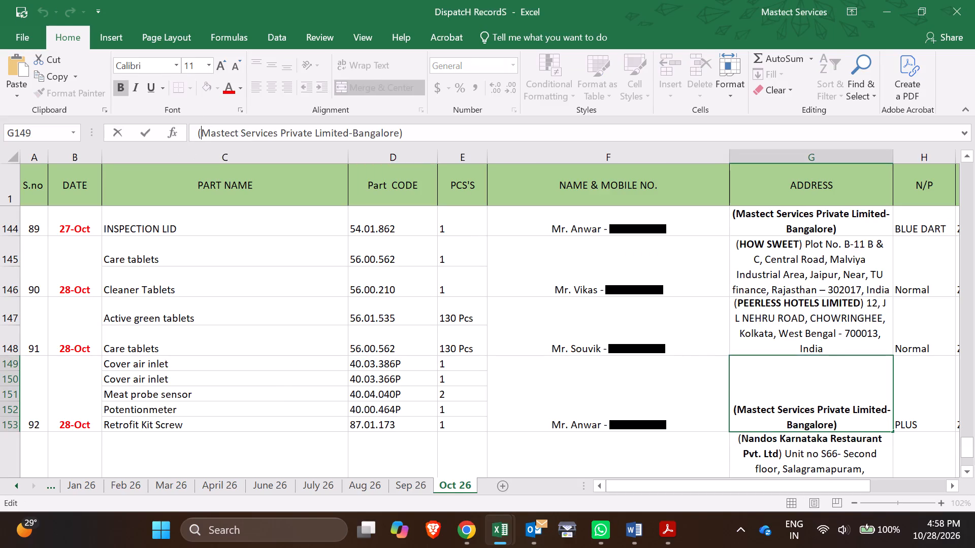
key(alt+Tab)
key(Up)
key(Up)
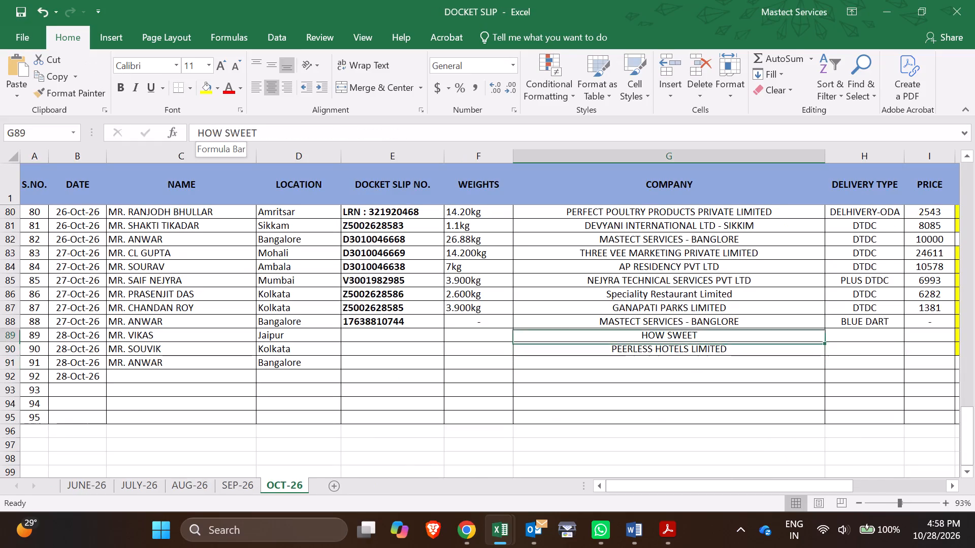
key(Up)
key(Up)
key(Up)
key(Up)
key(Up)
key(Up)
key(Up)
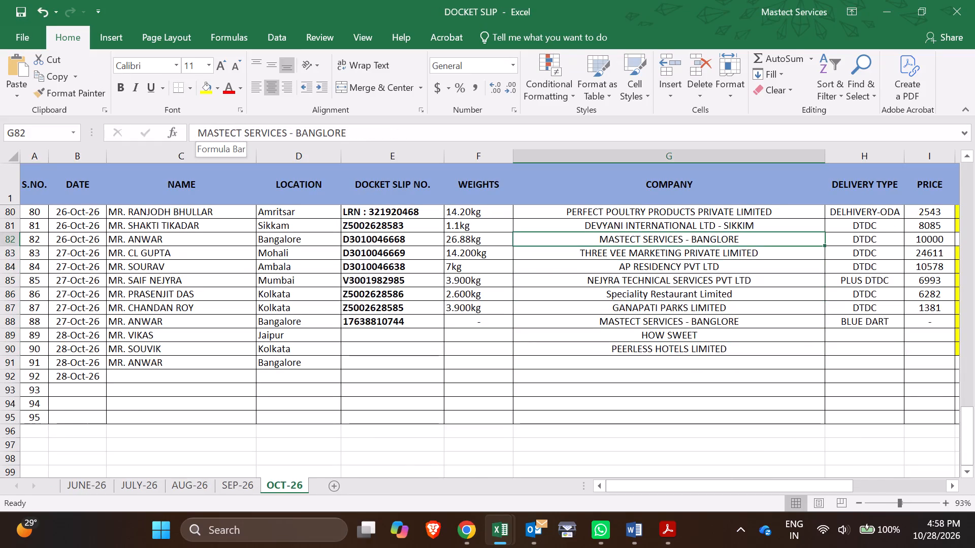
key(ctrl+c)
key(Down)
key(Down)
key(Down)
key(Down)
key(Down)
key(Down)
key(Down)
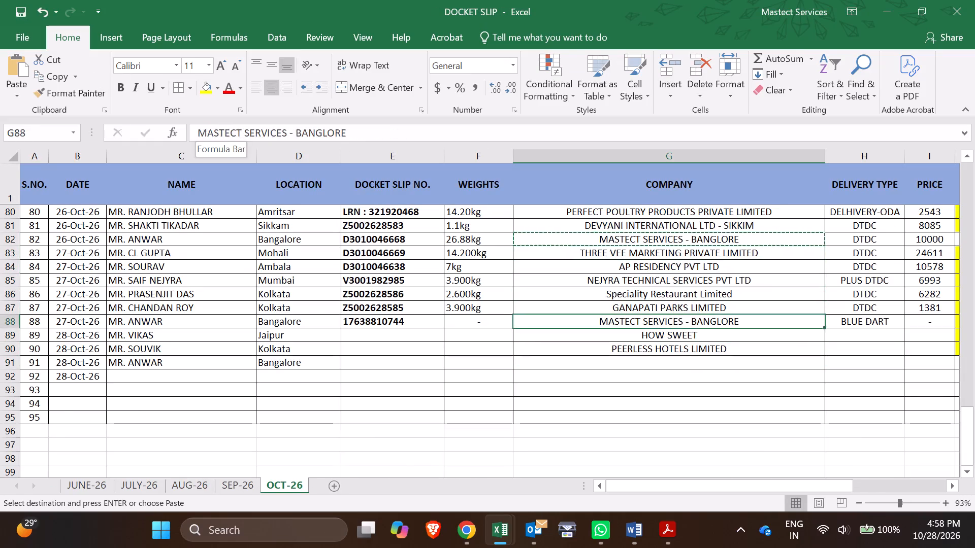
key(Down)
key(Down)
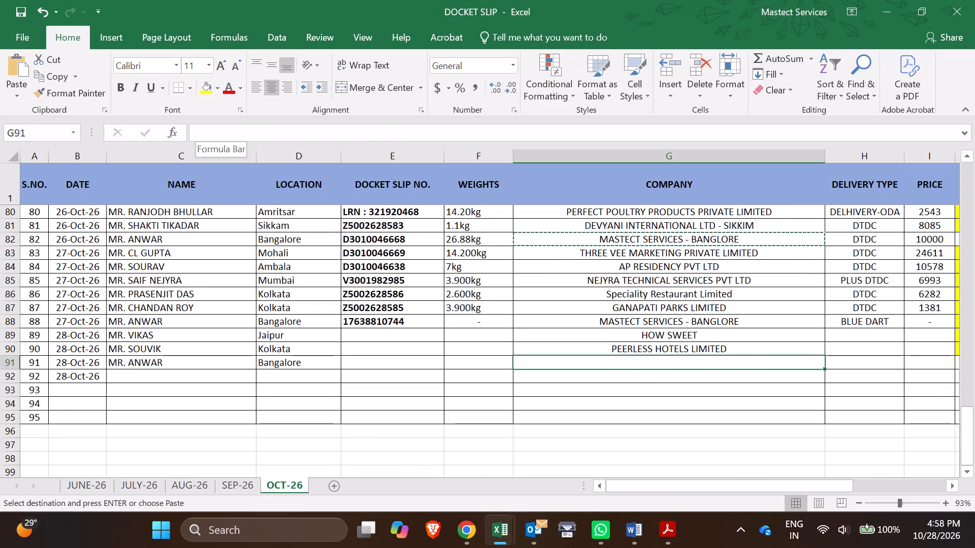
key(ctrl+v)
key(Return)
key(ctrl+s)
Fill the status cell of row 91 down from the row above, return to row 92's name cell and save.
key(Down)
key(Up)
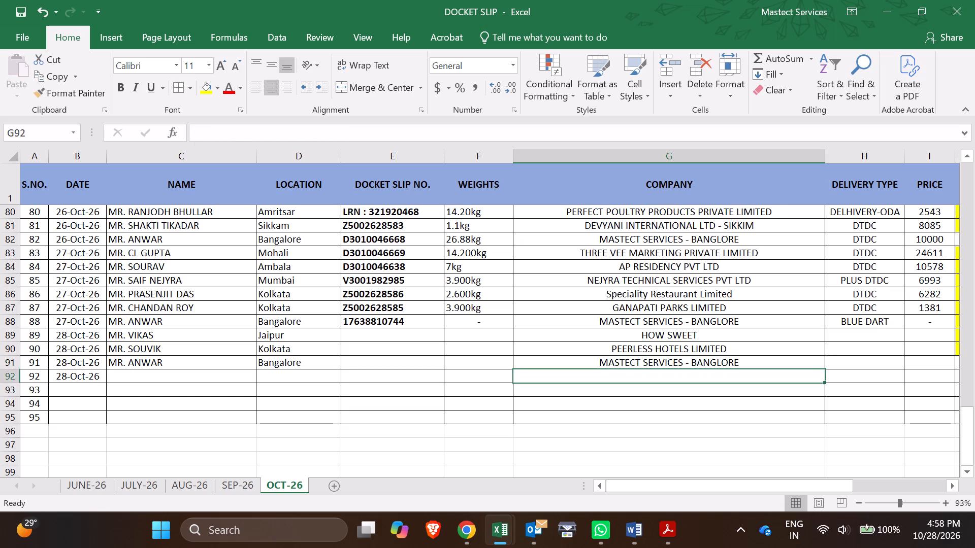
key(Right)
key(Right)
key(Right)
key(ctrl+d)
key(Return)
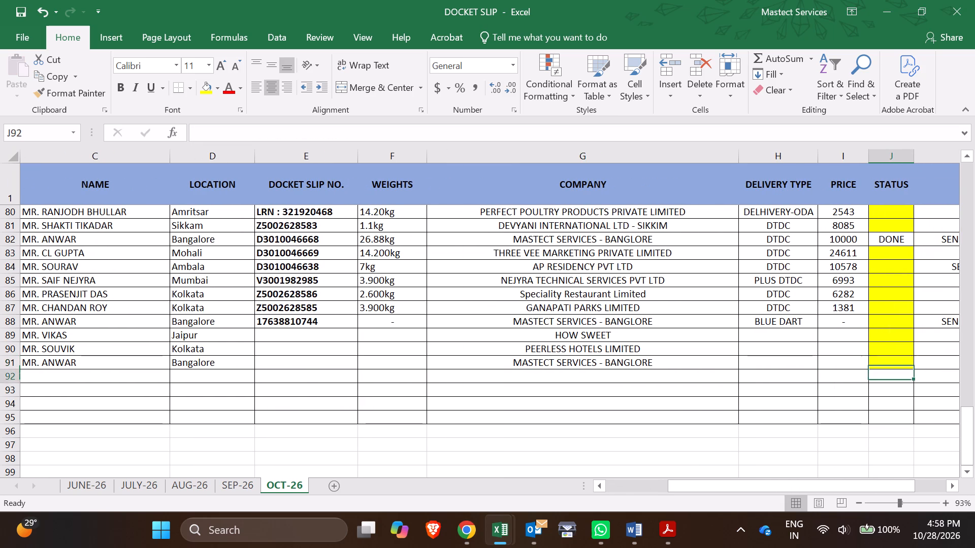
key(Left)
key(Left)
key(Left)
key(Left)
key(Left)
key(Left)
key(Left)
key(Left)
key(Left)
key(Left)
key(Left)
key(Left)
key(Left)
key(Left)
key(Left)
key(Left)
key(Left)
key(Right)
key(Right)
key(ctrl+s)
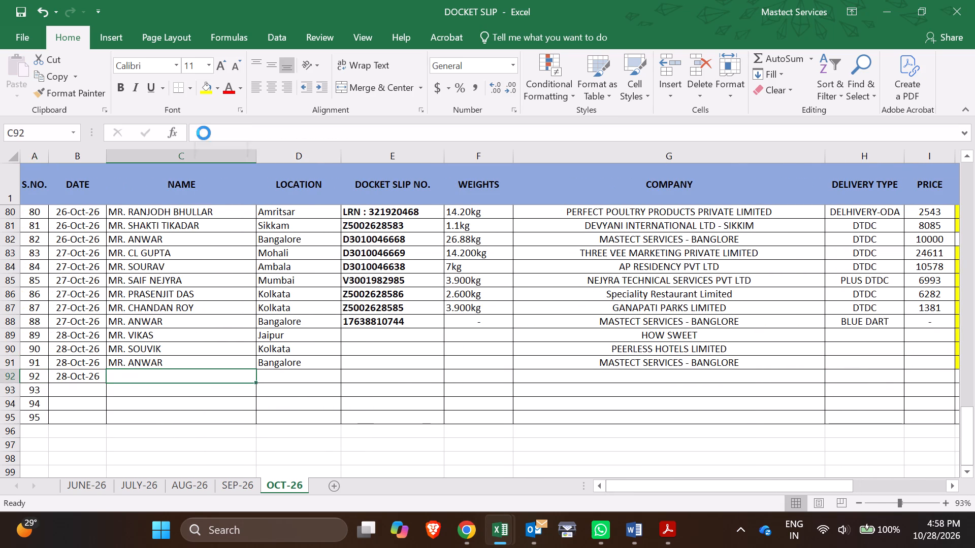
Check the recipient of entry 93 in DispatcH RecordS and enter MR. JUNAID as the name in row 92 of DOCKET SLIP.
key(alt+Tab)
scroll(578, 389, down, 3)
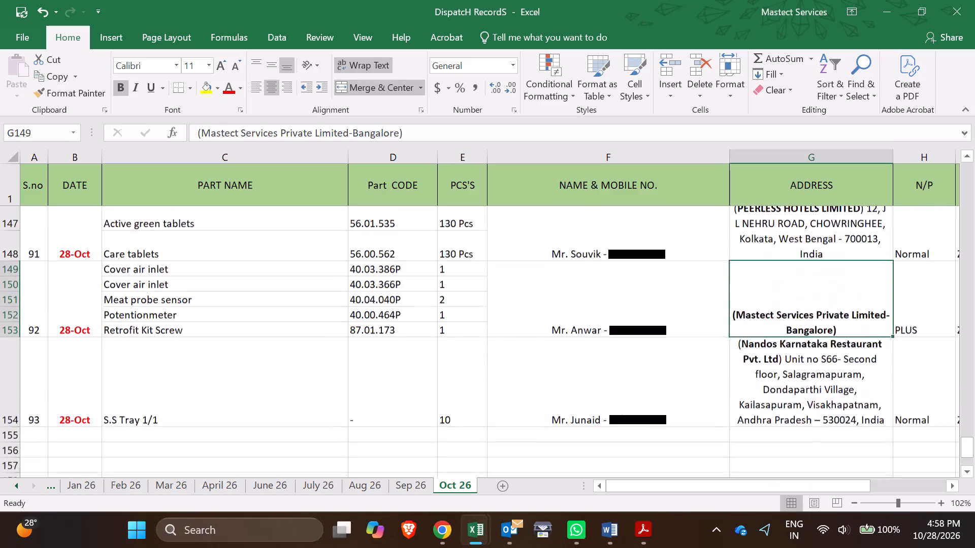
scroll(578, 389, down, 1)
click(581, 345)
key(ctrl+s)
key(ctrl+s)
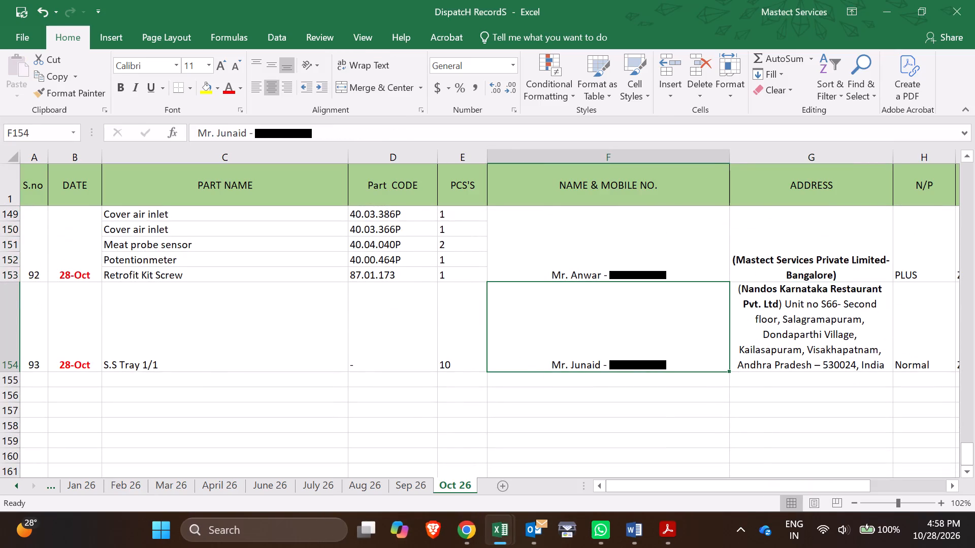
key(alt+Tab)
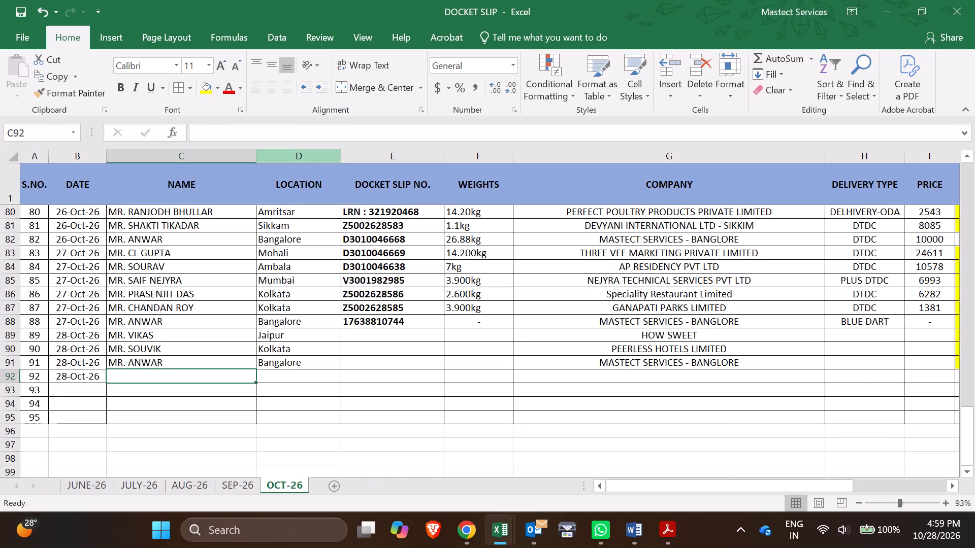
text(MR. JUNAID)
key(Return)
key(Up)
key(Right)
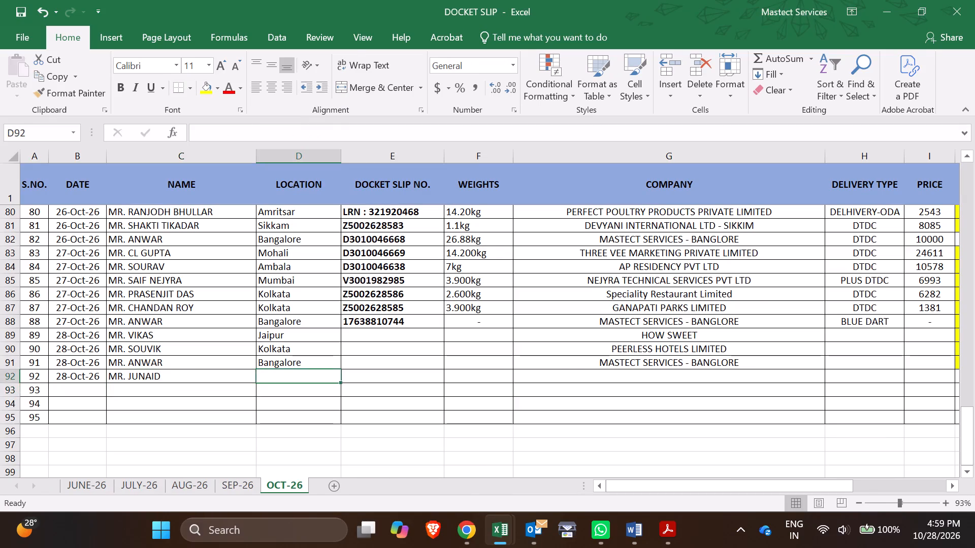
Using the address of entry 93 in DispatcH RecordS, enter Andhra Pradesh as the location in row 92 of DOCKET SLIP and save.
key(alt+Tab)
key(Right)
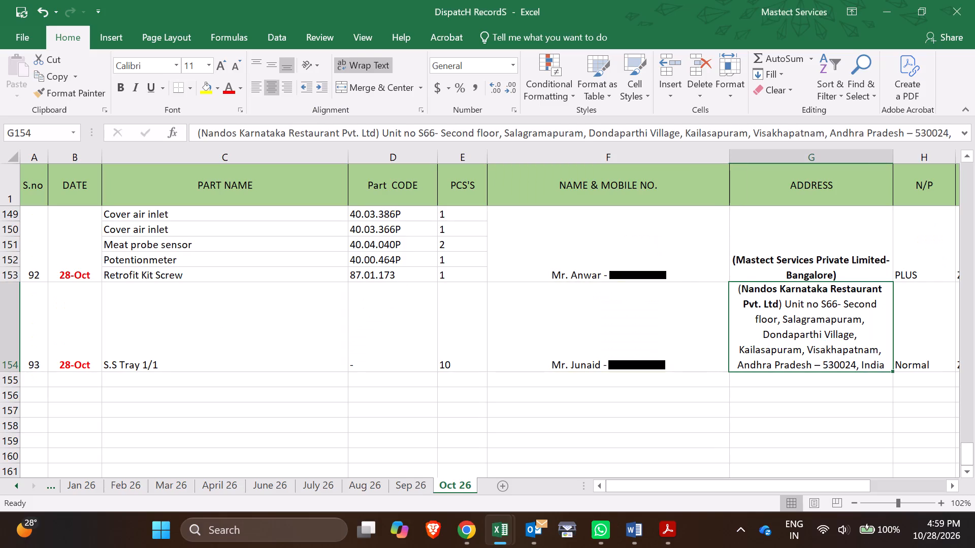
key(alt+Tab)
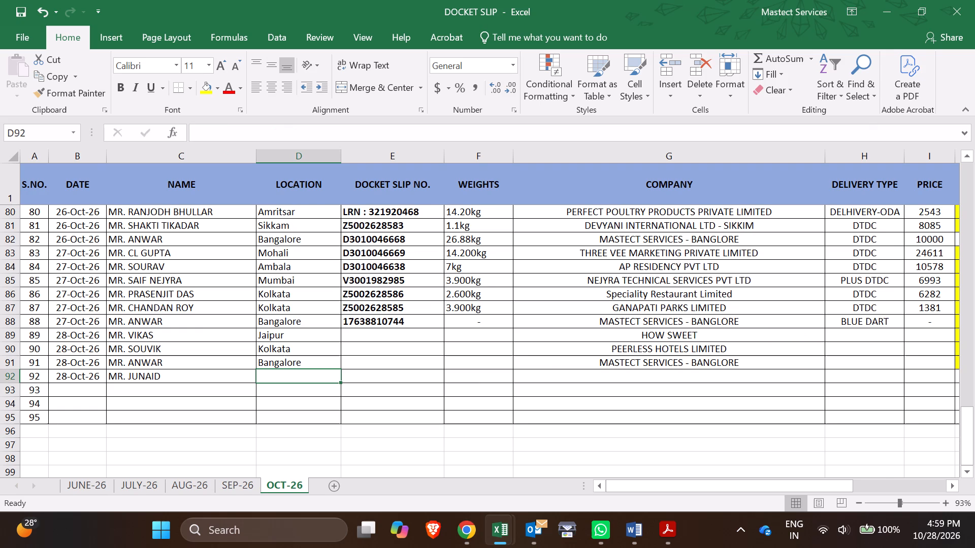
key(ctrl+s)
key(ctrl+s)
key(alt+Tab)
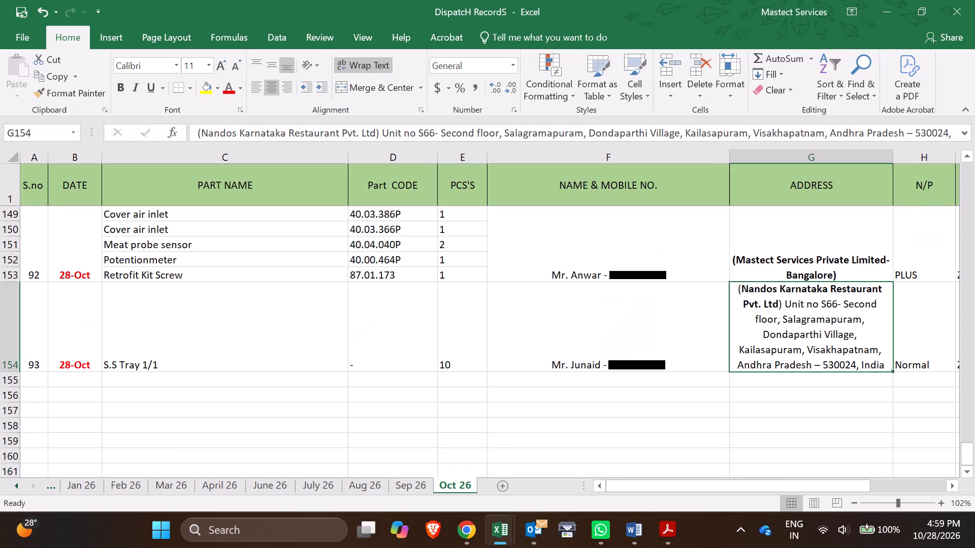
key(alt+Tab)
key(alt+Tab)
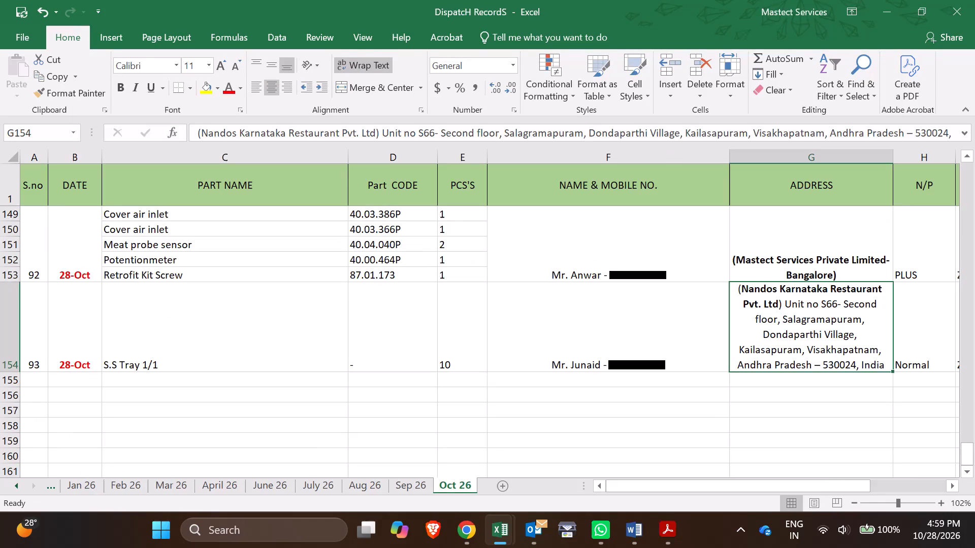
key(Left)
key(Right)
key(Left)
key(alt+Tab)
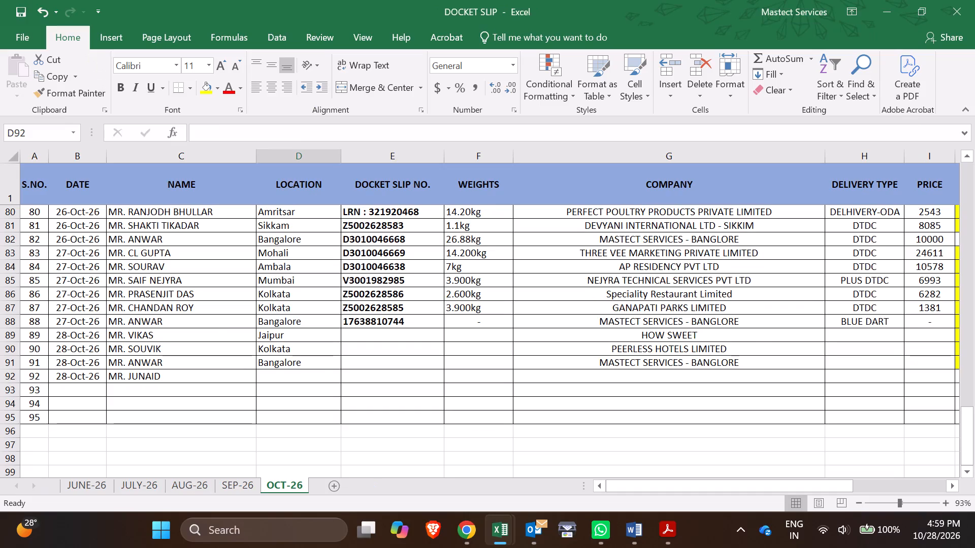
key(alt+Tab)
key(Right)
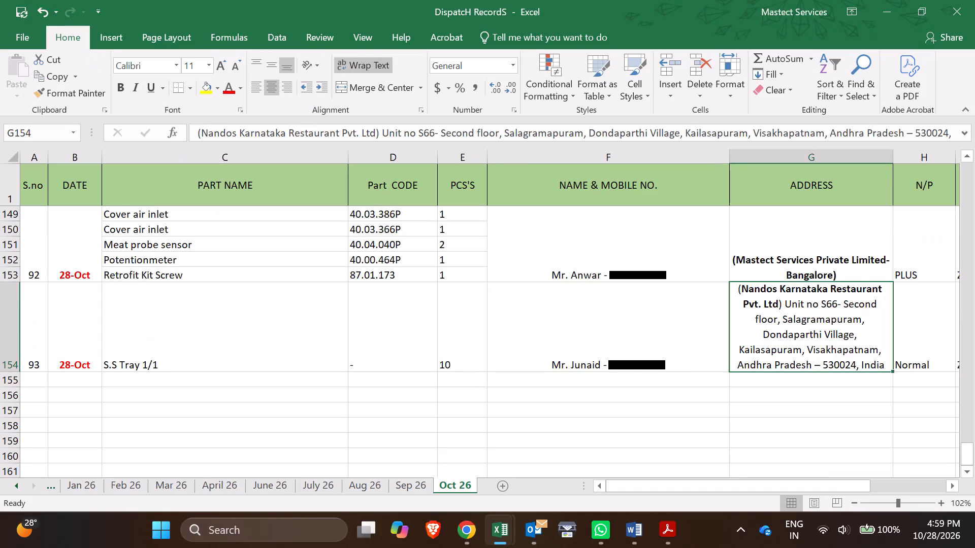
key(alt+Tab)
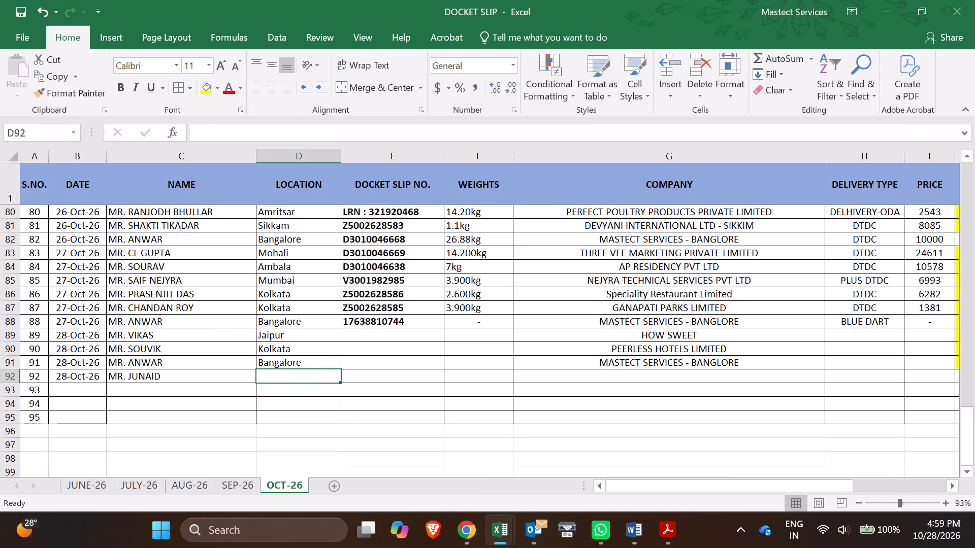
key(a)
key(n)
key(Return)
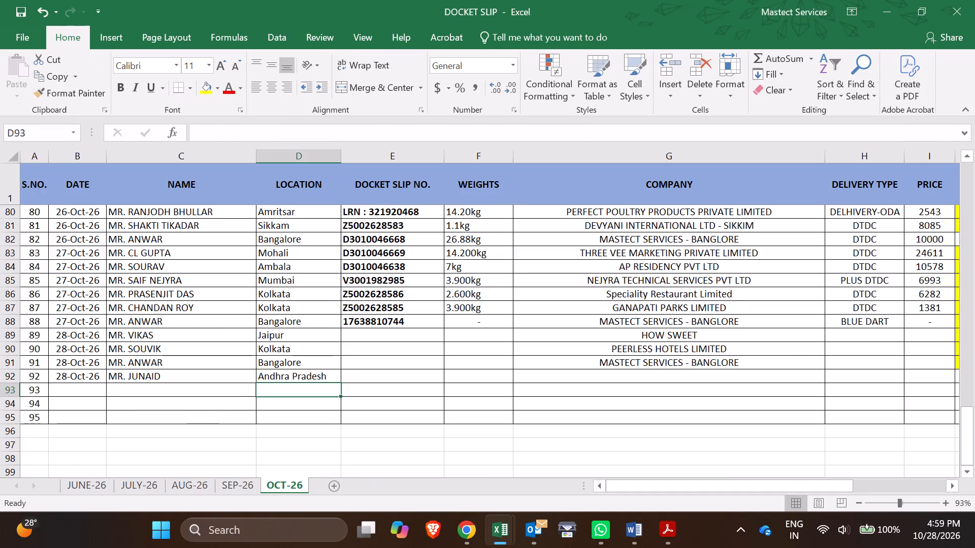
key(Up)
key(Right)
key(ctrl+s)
Go to the company cell of row 92 in DOCKET SLIP and bring up entry 93's address in DispatcH RecordS for the company name.
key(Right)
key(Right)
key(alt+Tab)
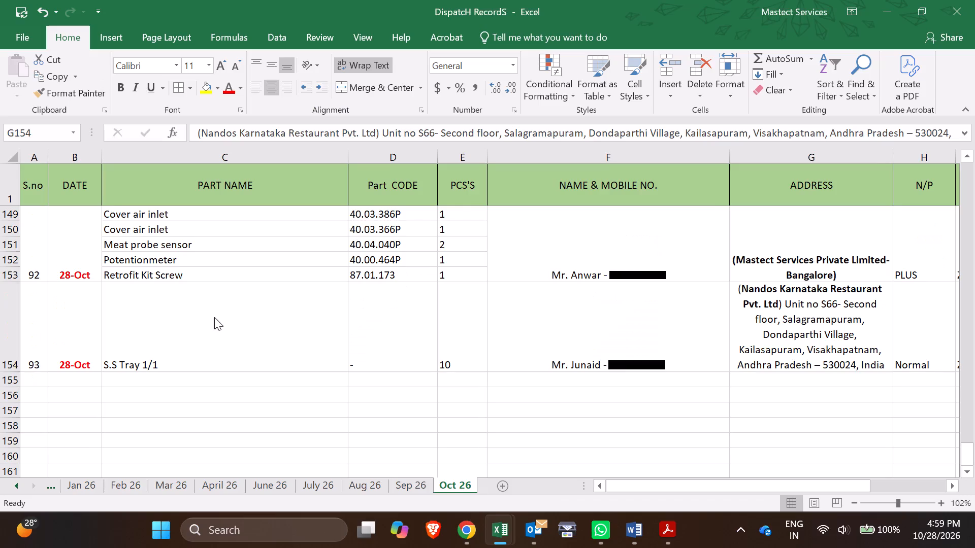
Copy Nandos Karnataka Restaurant Pvt. Ltd from entry 93's address in DispatcH RecordS into the company cell of row 92 in DOCKET SLIP and save.
click(203, 131)
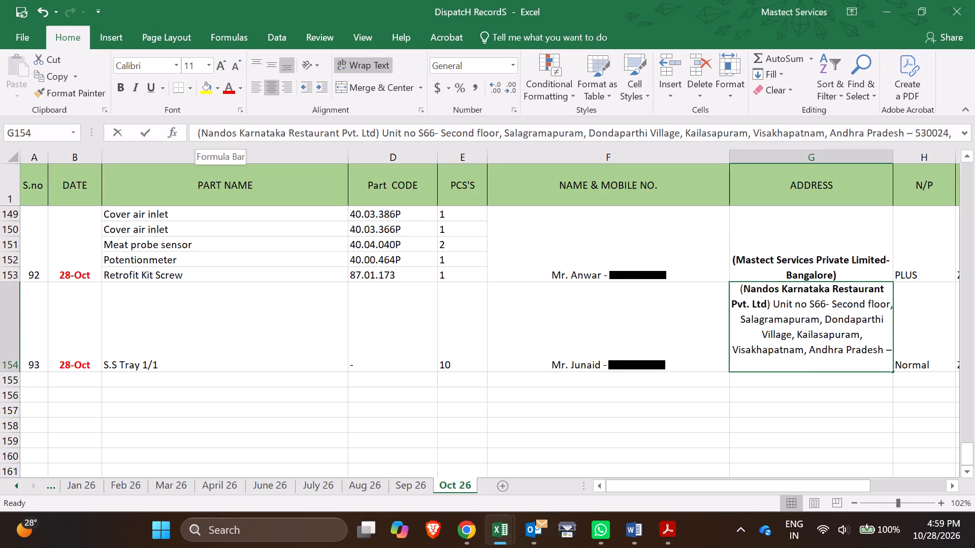
key(shift+Right)
key(shift+Right)
key(shift+Right)
key(shift+Right)
key(shift+Right)
key(shift+Right)
key(shift+Right)
key(shift+Right)
key(shift+Right)
key(shift+Right)
key(shift+Right)
key(shift+Right)
key(shift+Right)
key(shift+Right)
key(shift+Right)
key(shift+Right)
key(shift+Right)
key(shift+Right)
key(shift+Right)
key(shift+Right)
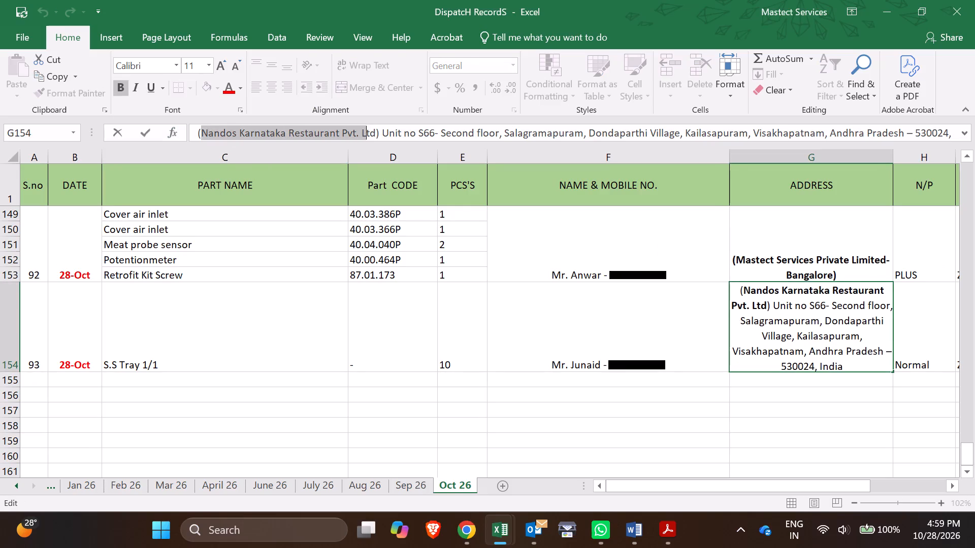
key(shift+Right)
key(shift+Right)
key(ctrl+c)
key(alt+Tab)
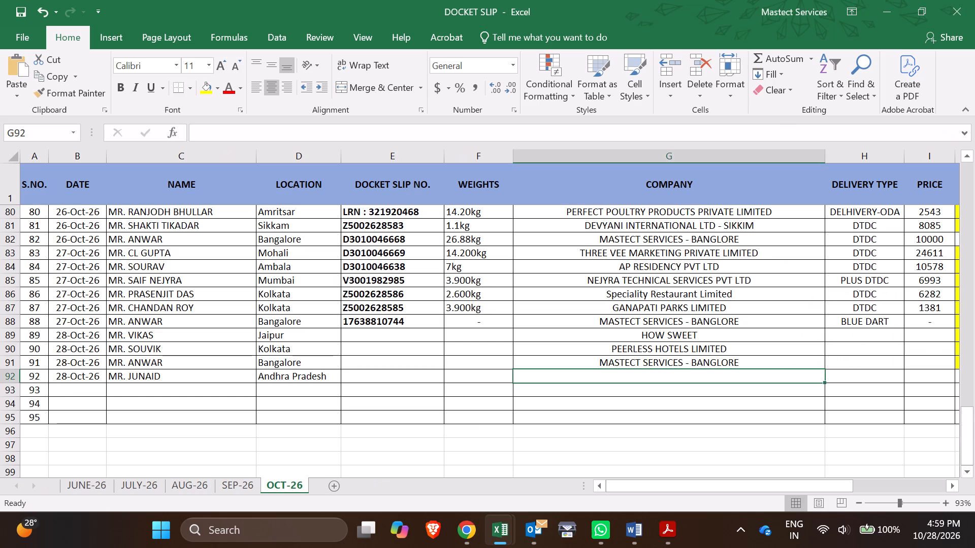
key(ctrl+v)
key(ctrl+s)
key(Return)
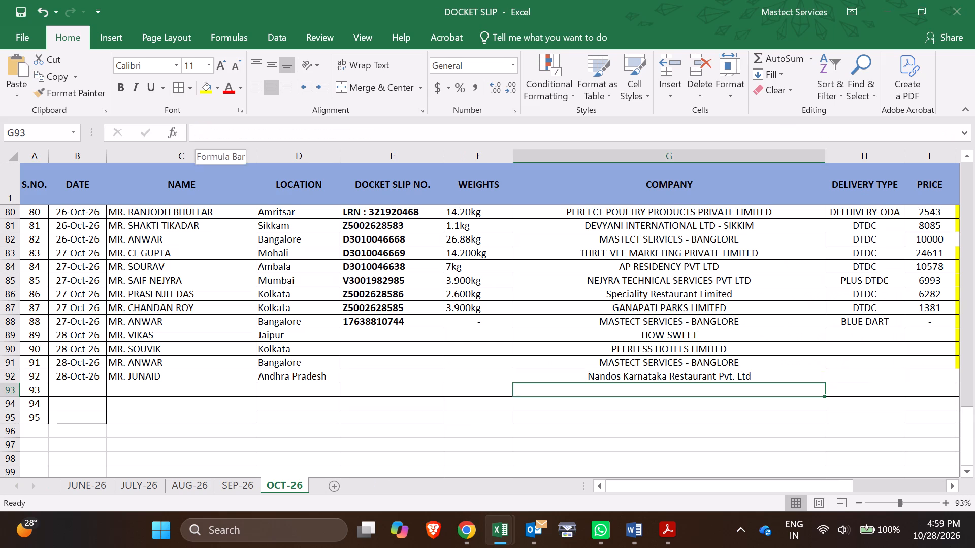
key(ctrl+s)
key(ctrl+s)
Fill the status cell of row 92 down from the row above, save, and return to the start of row 92.
key(Up)
key(Right)
key(ctrl+s)
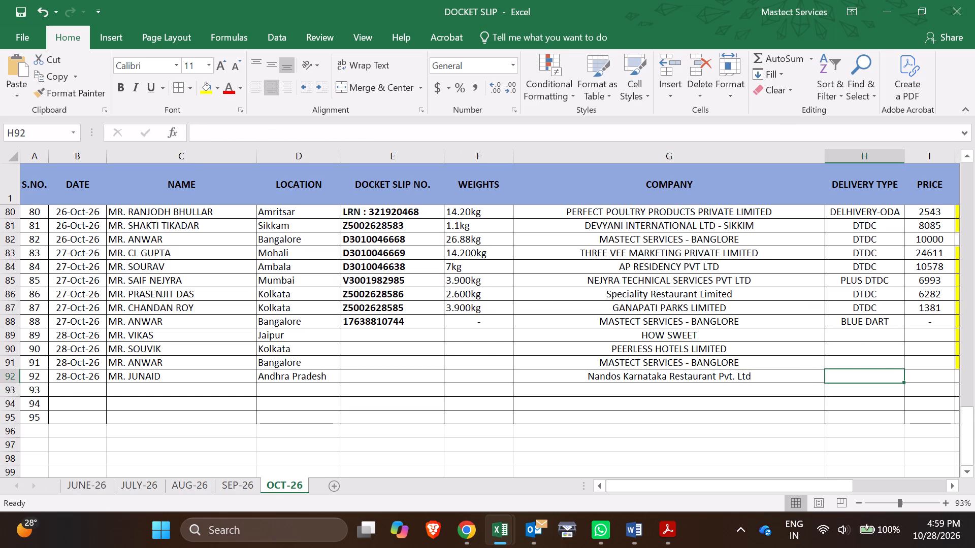
key(Right)
key(Right)
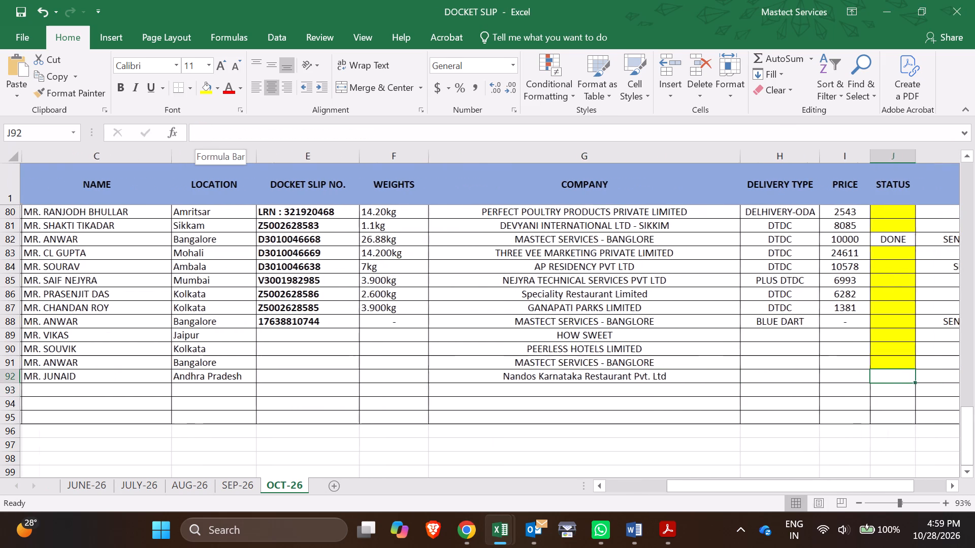
key(ctrl+d)
key(Return)
key(ctrl+s)
key(ctrl+s)
key(Up)
key(Left)
key(Left)
key(Left)
key(Left)
key(Left)
key(Left)
key(Left)
key(Left)
key(Left)
key(Left)
key(Left)
key(Left)
key(Left)
key(Left)
key(Left)
key(Left)
key(Left)
key(Left)
key(Left)
key(Left)
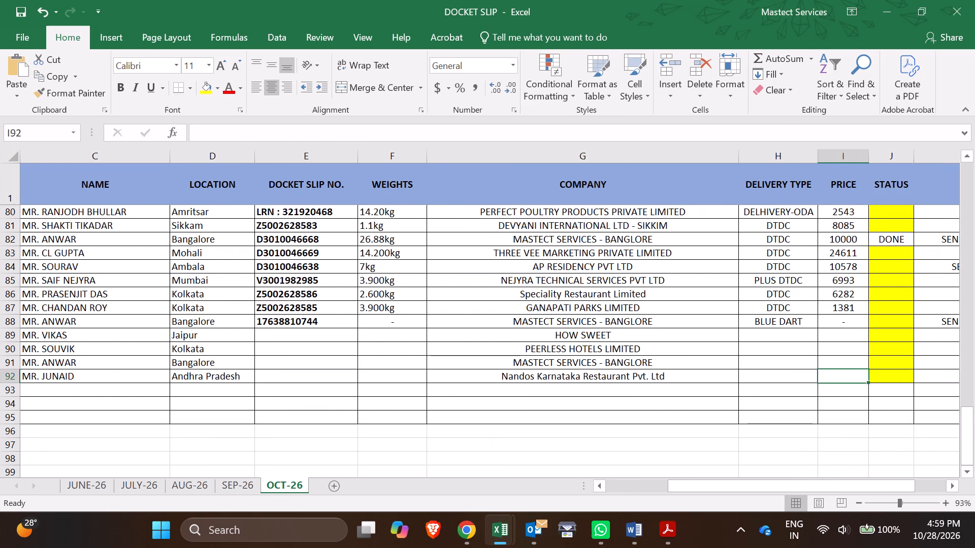
Save the DOCKET SLIP workbook with its row 92 entry, checking against entry 93 in DispatcH RecordS.
key(Right)
key(ctrl+s)
key(ctrl+s)
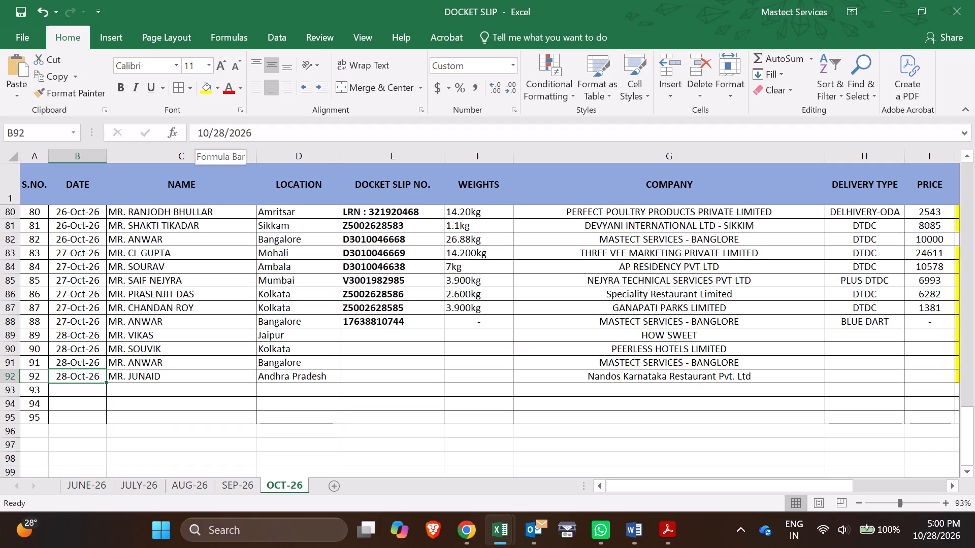
key(ctrl+s)
key(alt+Tab)
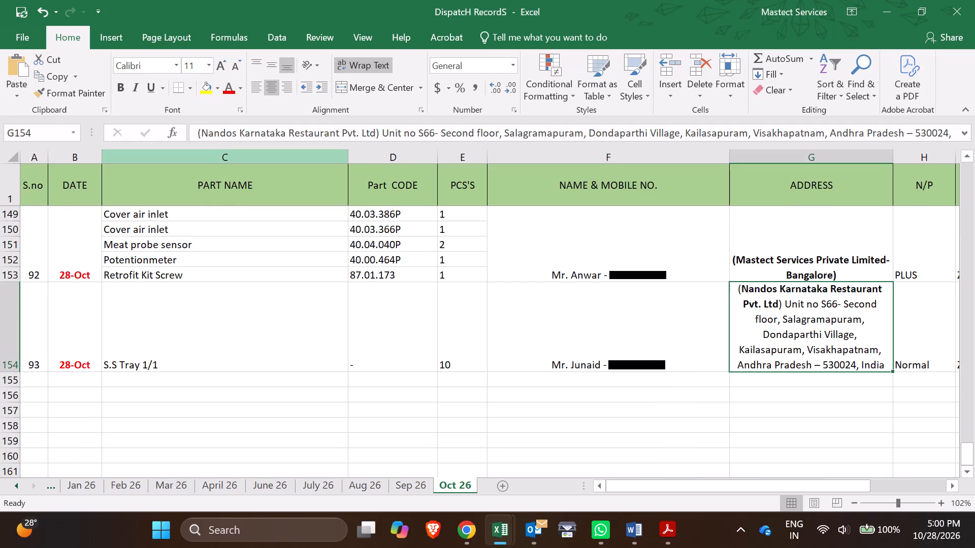
click(573, 285)
key(alt+Tab)
key(ctrl+s)
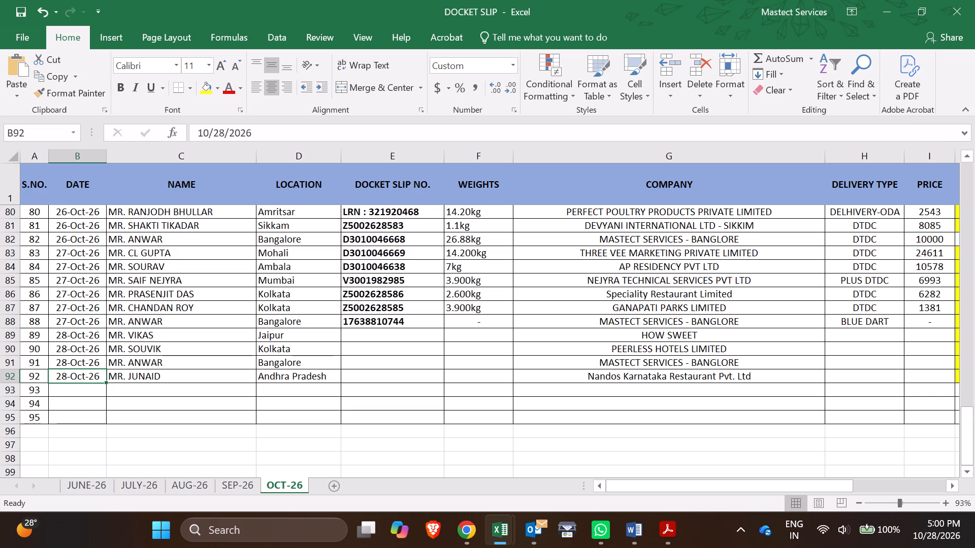
Switch to DispatcH RecordS and save the workbook with entry 93 for S.S Tray 1/1.
key(alt+Tab)
key(alt+Left)
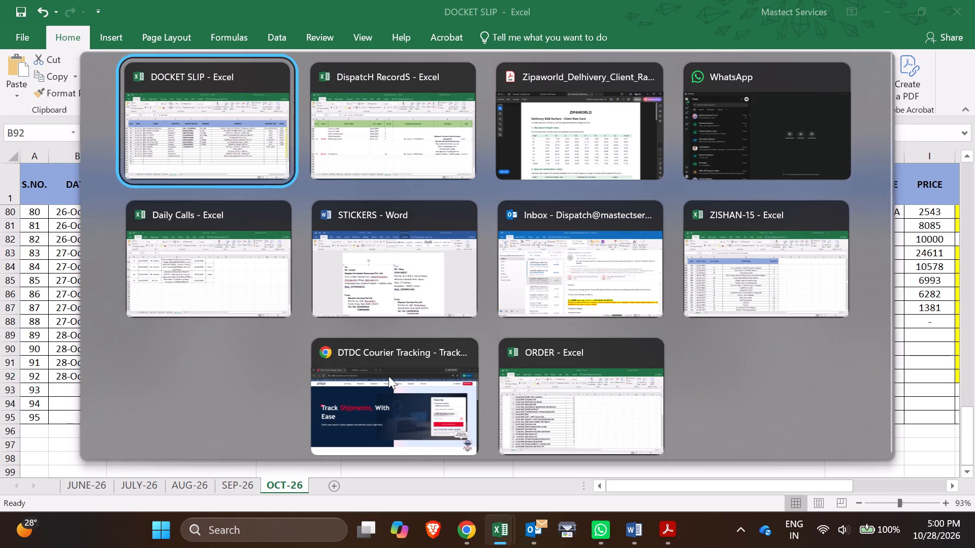
key(alt+Right)
click(446, 355)
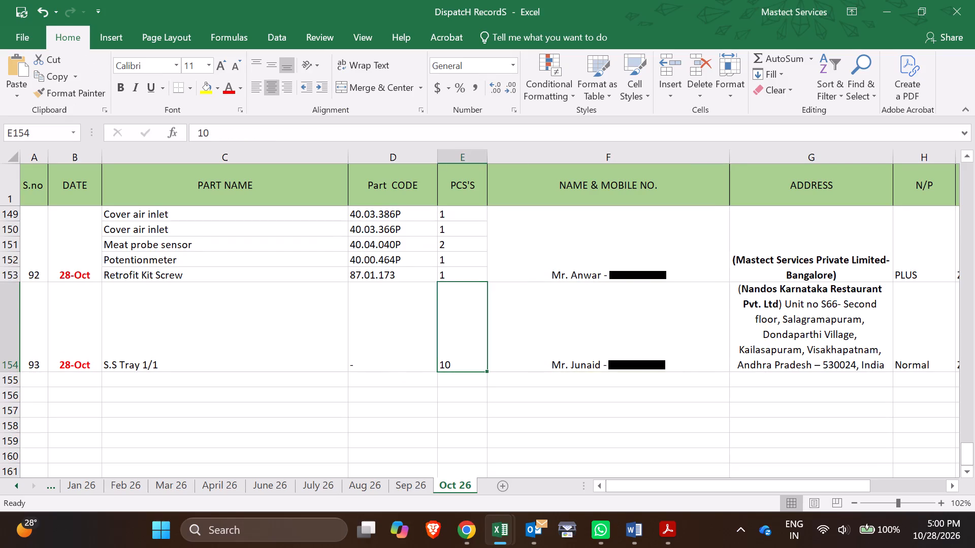
key(ctrl+s)
key(ctrl+s)
Look at the standard freight rates in the Zipaworld Delhivery client rate card, then switch back towards DOCKET SLIP.
key(alt+Tab)
key(alt+Tab)
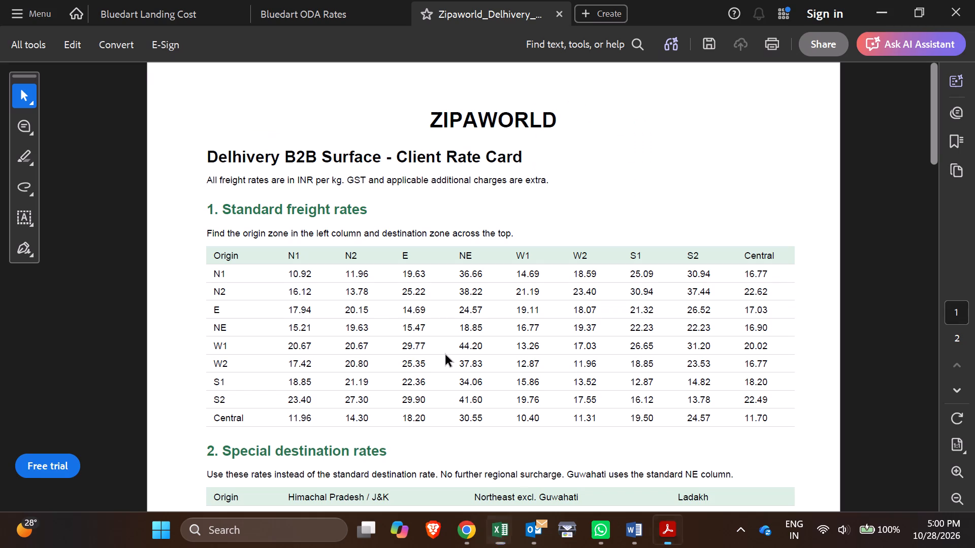
scroll(541, 315, up, 5)
key(alt+Tab)
key(alt+Tab)
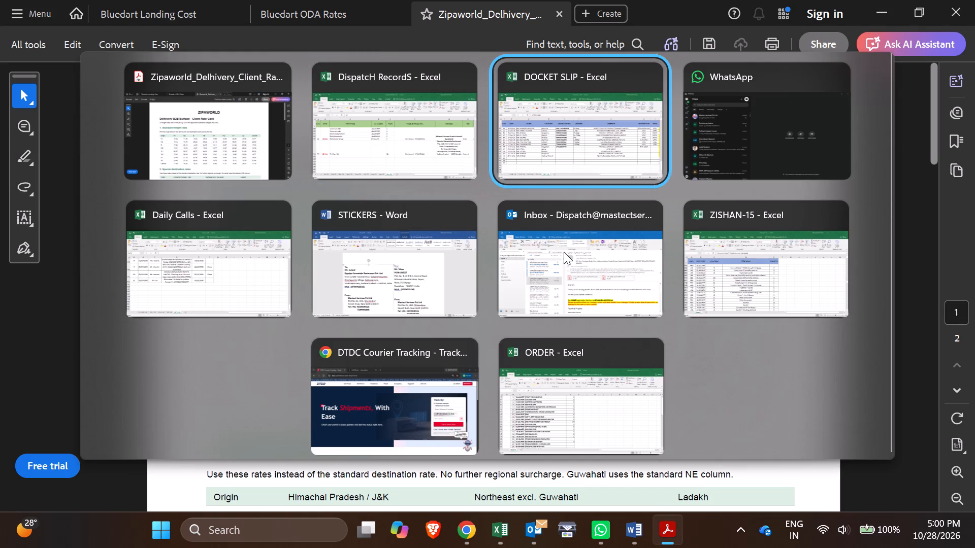
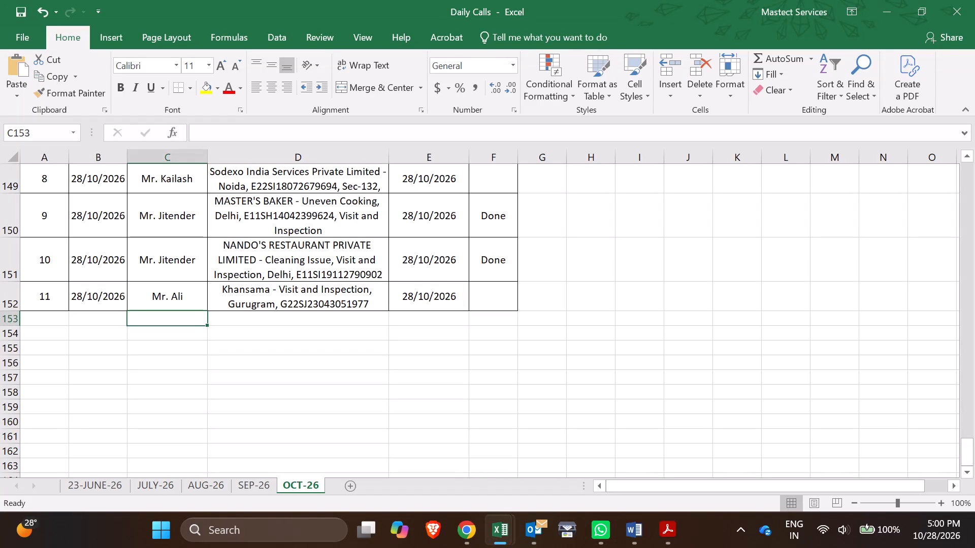
Save the Daily Calls workbook at the 28/10/2026 entry for Mr. Ali's Khansama visit, and switch to WhatsApp.
click(389, 301)
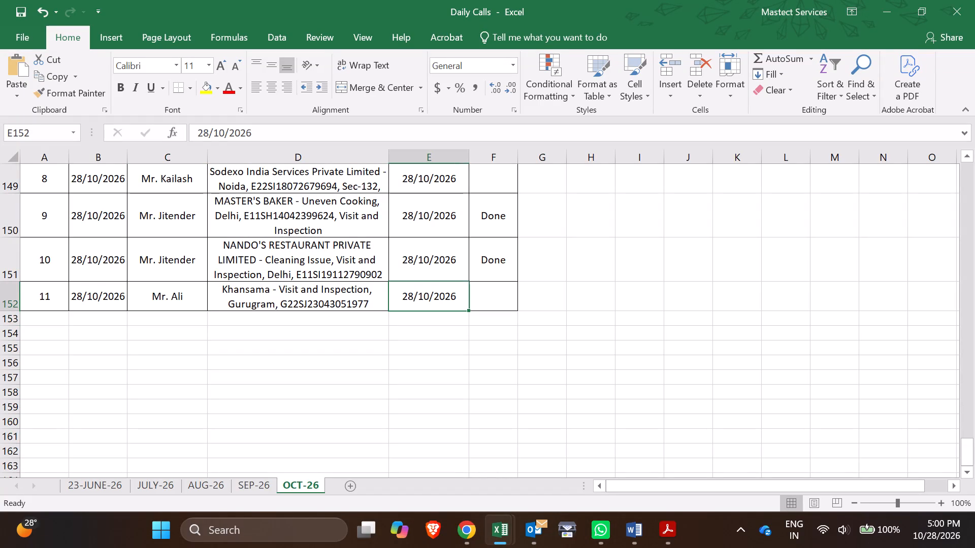
key(ctrl+s)
key(alt+Tab)
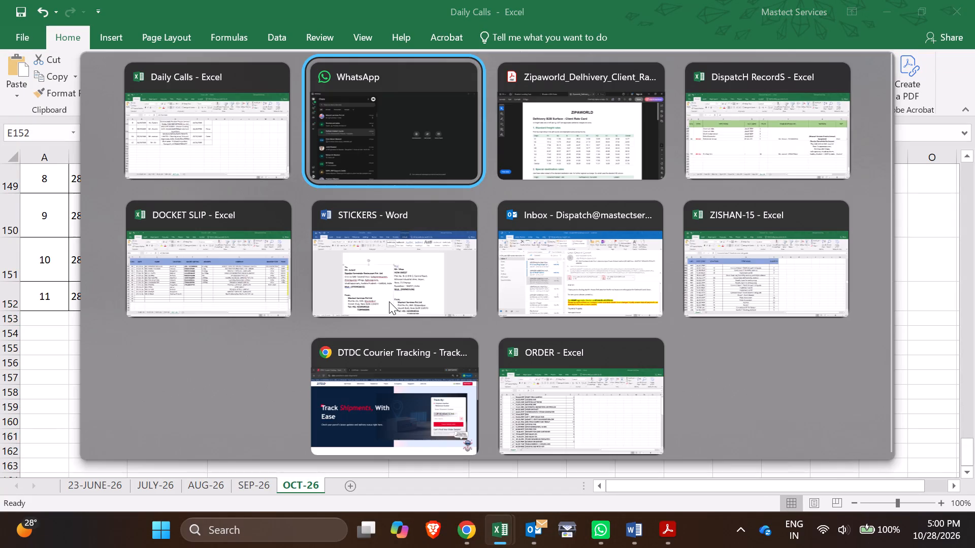
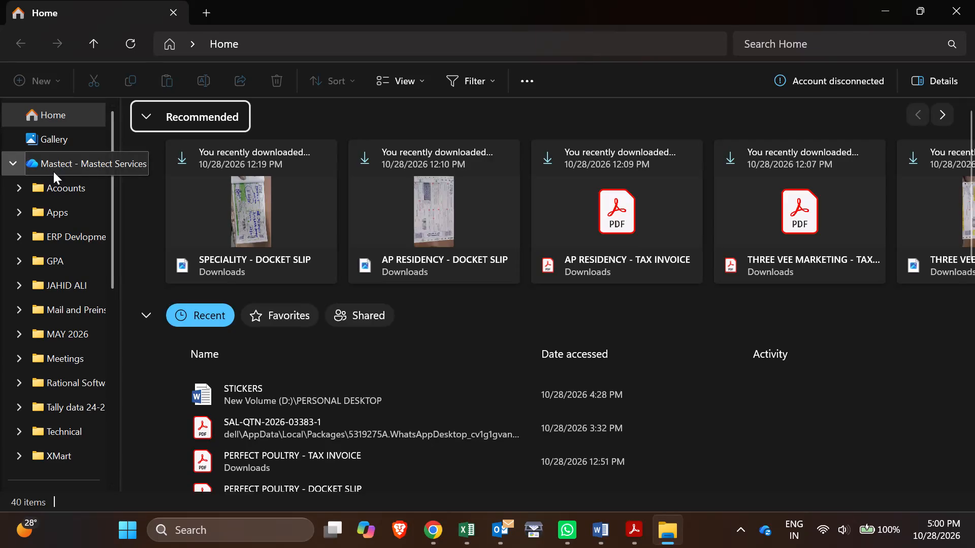
Find and open the Call Report workbook in the Mastect - Mastect Services OneDrive folder.
scroll(289, 343, down, 4)
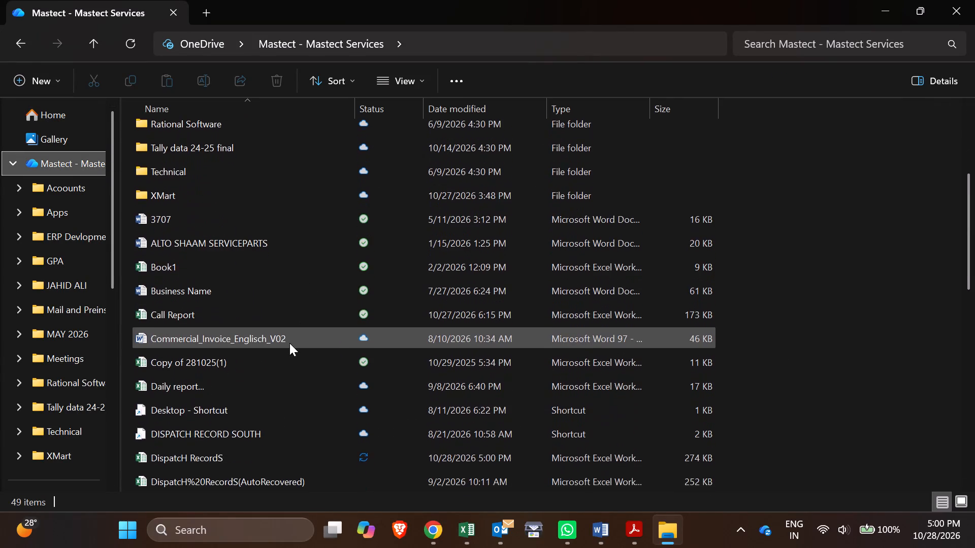
scroll(289, 343, down, 2)
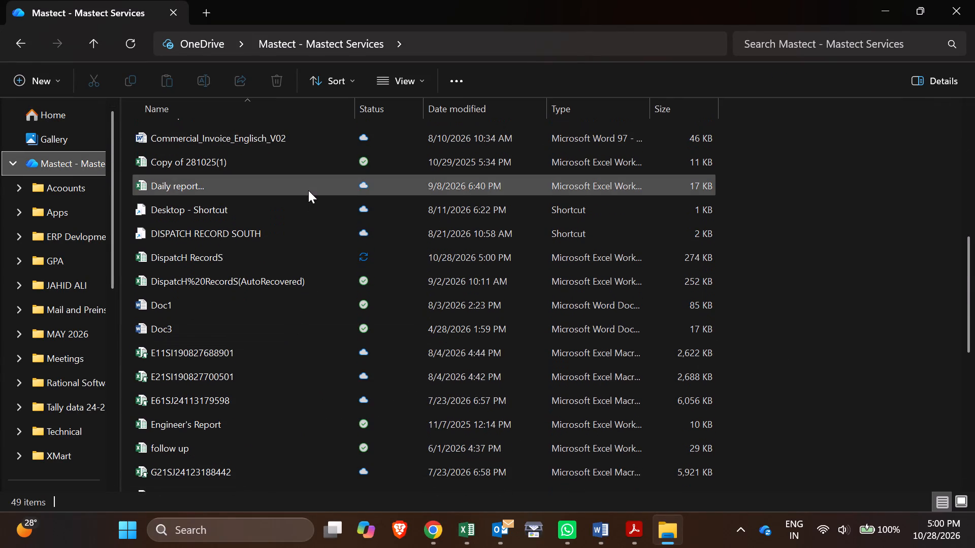
scroll(282, 335, down, 3)
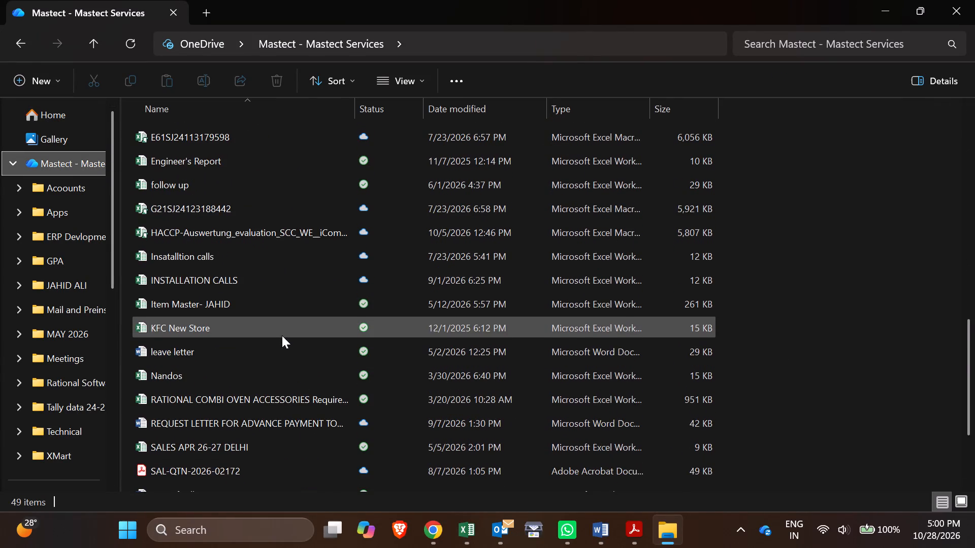
scroll(282, 335, down, 1)
scroll(281, 206, down, 1)
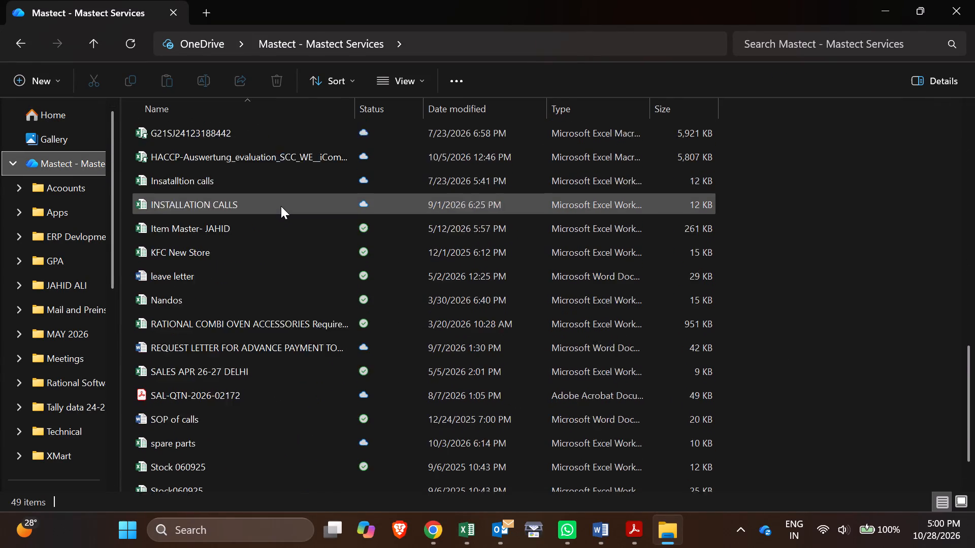
scroll(281, 206, down, 3)
scroll(281, 206, up, 8)
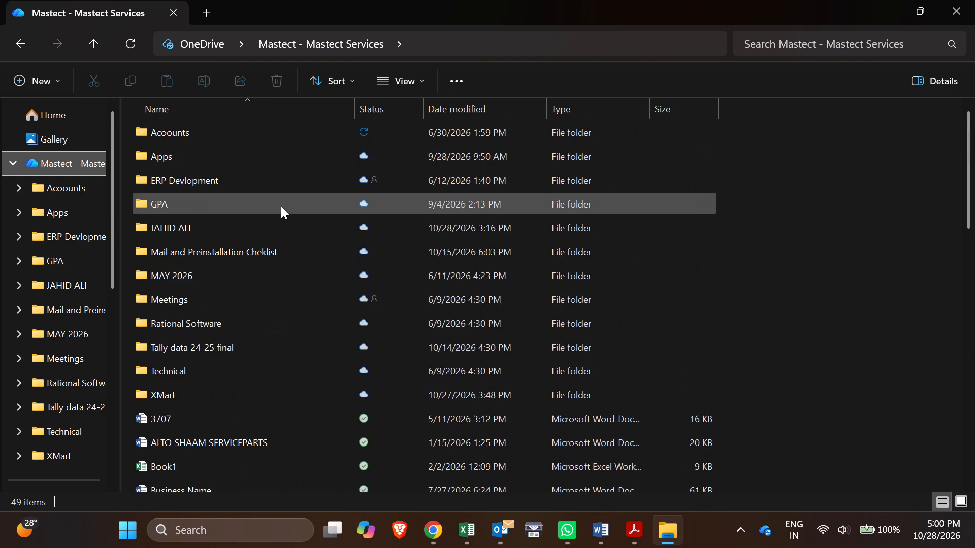
scroll(251, 393, down, 3)
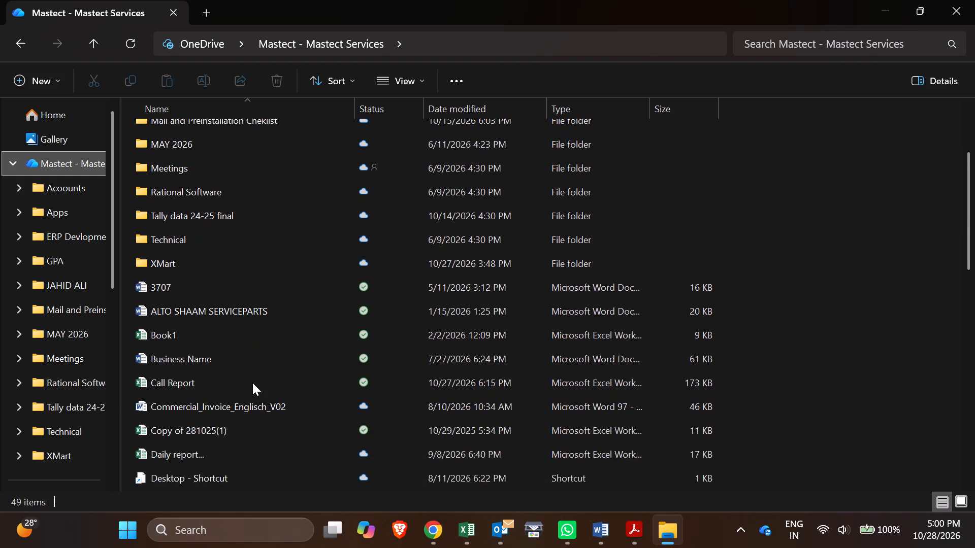
double_click(252, 383)
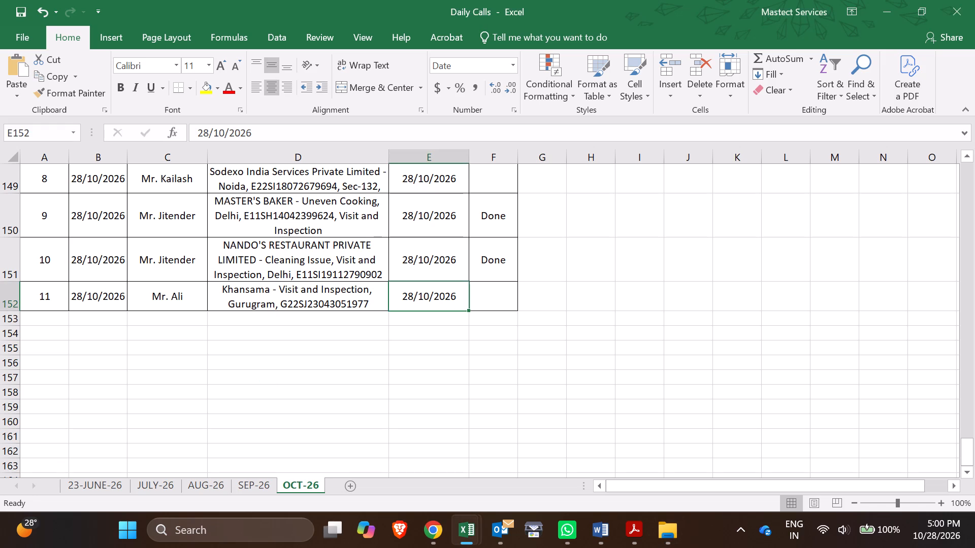
In the Call Report workbook, copy the header row of the 27.10.2026 block into row 2476 below it and save.
click(324, 254)
key(ctrl+s)
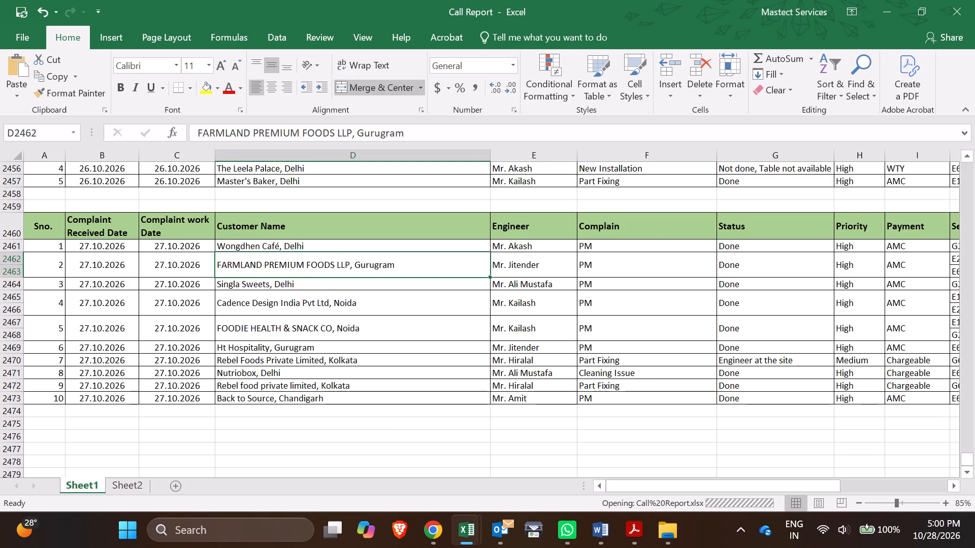
click(39, 228)
key(ctrl+shift+Right)
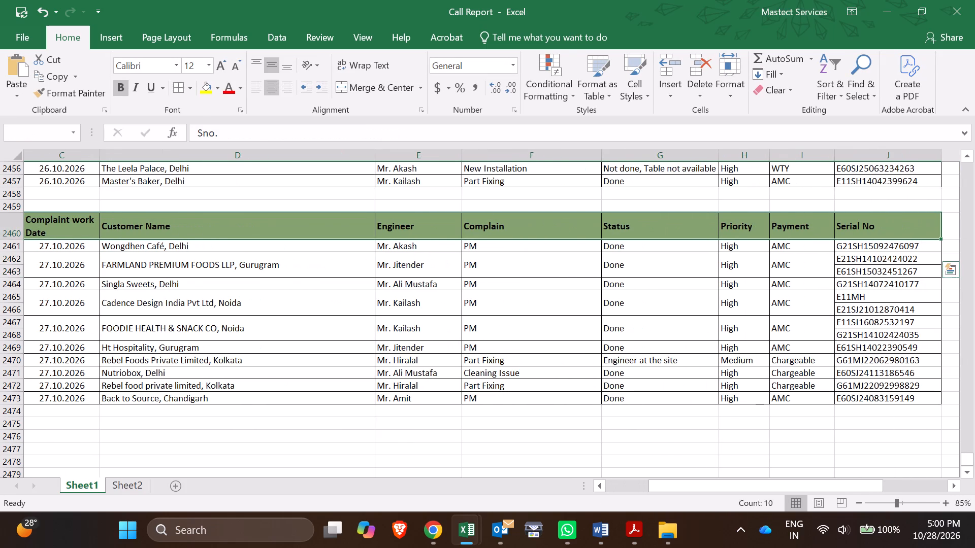
key(ctrl+c)
scroll(272, 296, right, 7)
scroll(272, 296, down, 1)
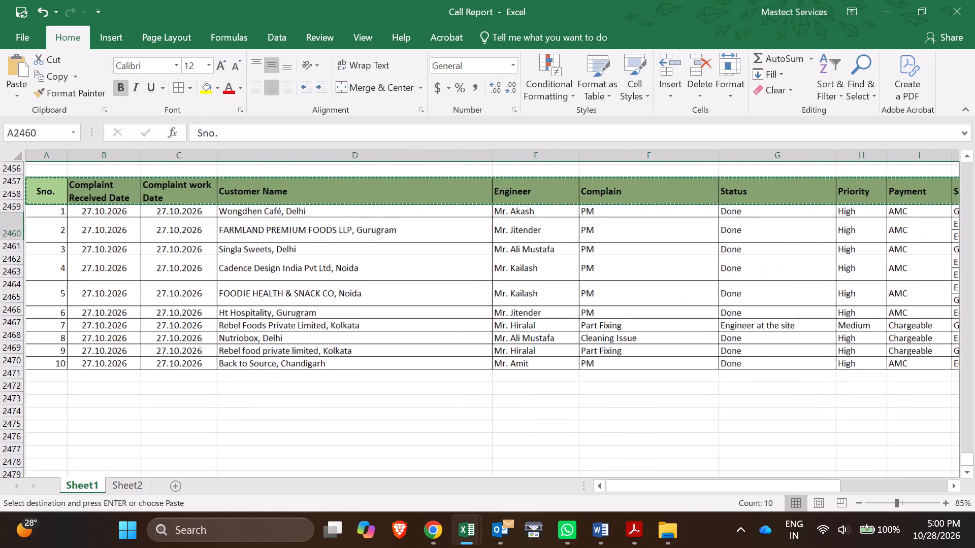
click(57, 397)
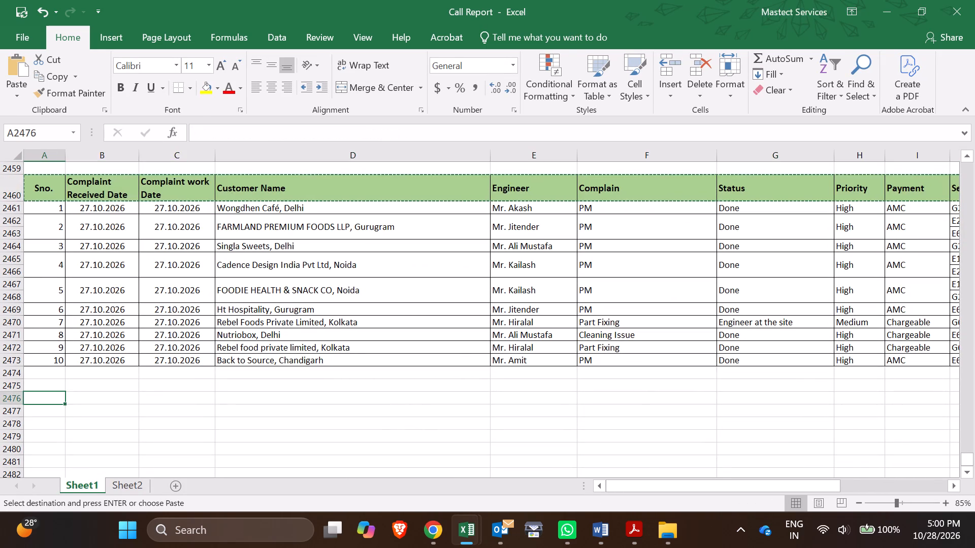
key(ctrl+v)
key(ctrl+s)
Enter serial numbers 1 and 2 in the Sno. column of rows 2477 and 2478.
click(51, 429)
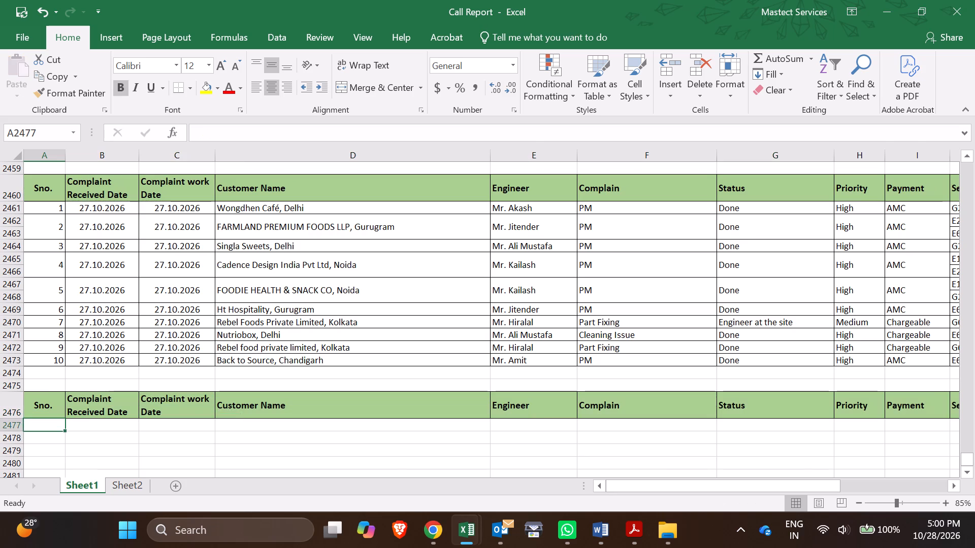
key(1)
key(Return)
key(2)
key(Return)
Copy the complaint received date 27.10.2026 from row 2473 into the received date cell of row 2477 and save.
key(Up)
key(Right)
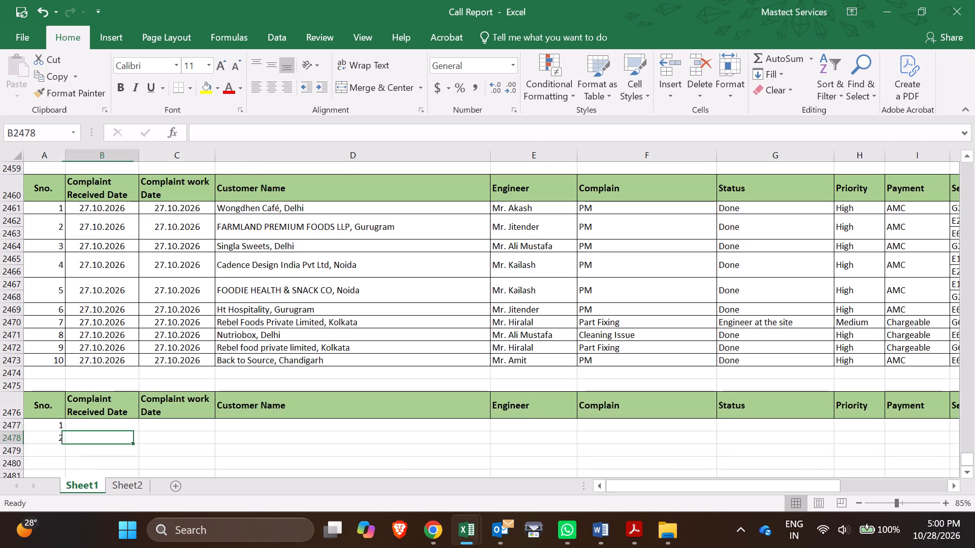
key(Up)
key(Up)
key(Up)
key(Up)
key(Up)
key(ctrl+c)
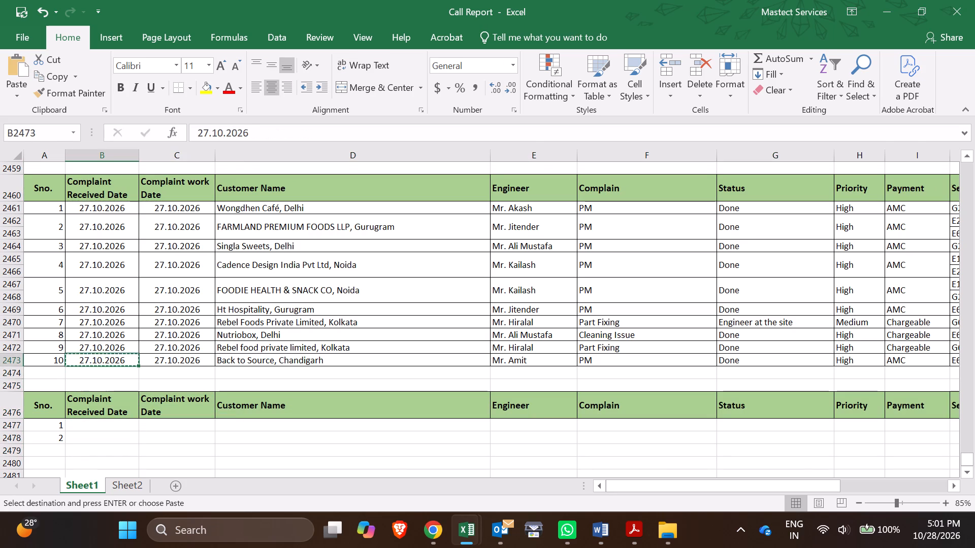
key(Down)
key(Down)
key(Down)
key(Down)
key(Down)
key(Up)
key(ctrl+v)
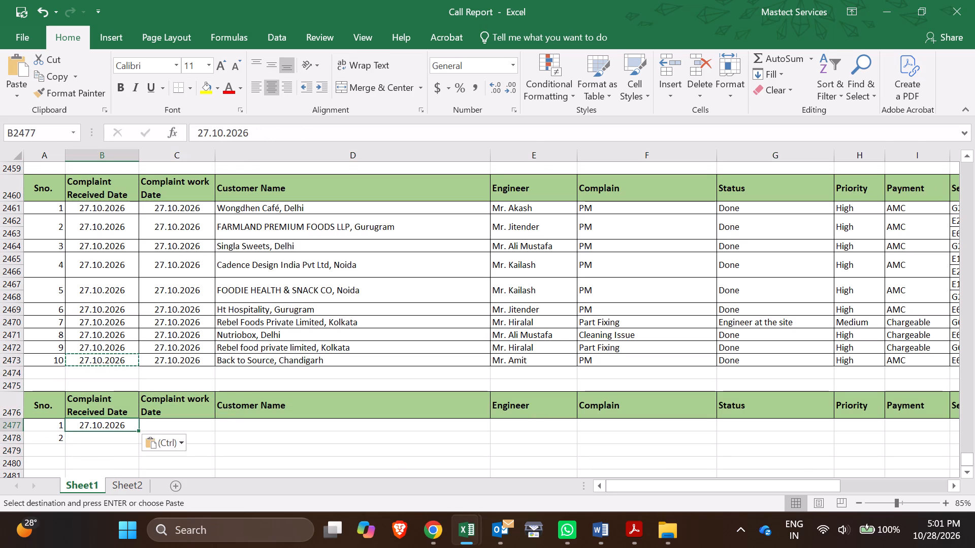
click(66, 426)
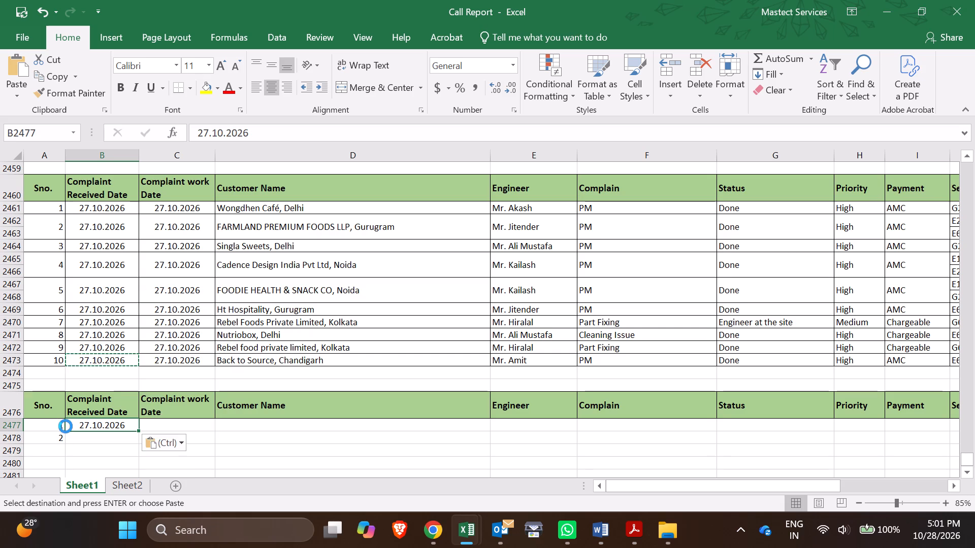
key(ctrl+s)
key(ctrl+s)
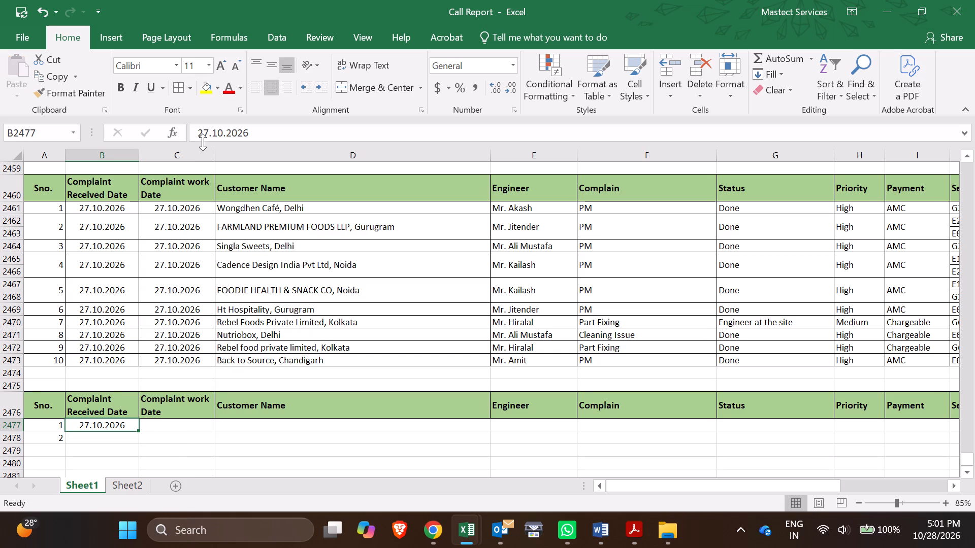
Change the complaint received date in row 2477 to 28.10.2026 and save the workbook.
click(206, 136)
key(BackSpace)
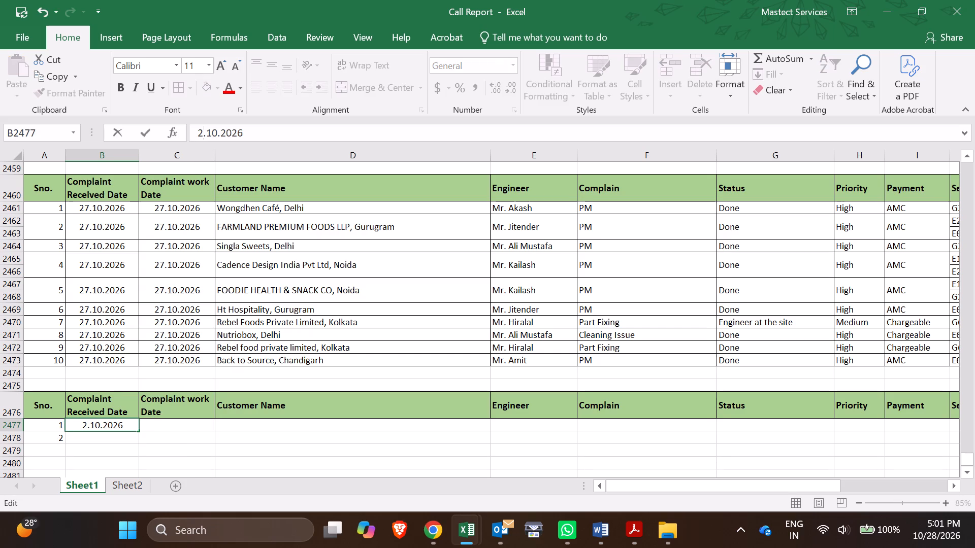
key(8)
key(Return)
key(Up)
key(ctrl+c)
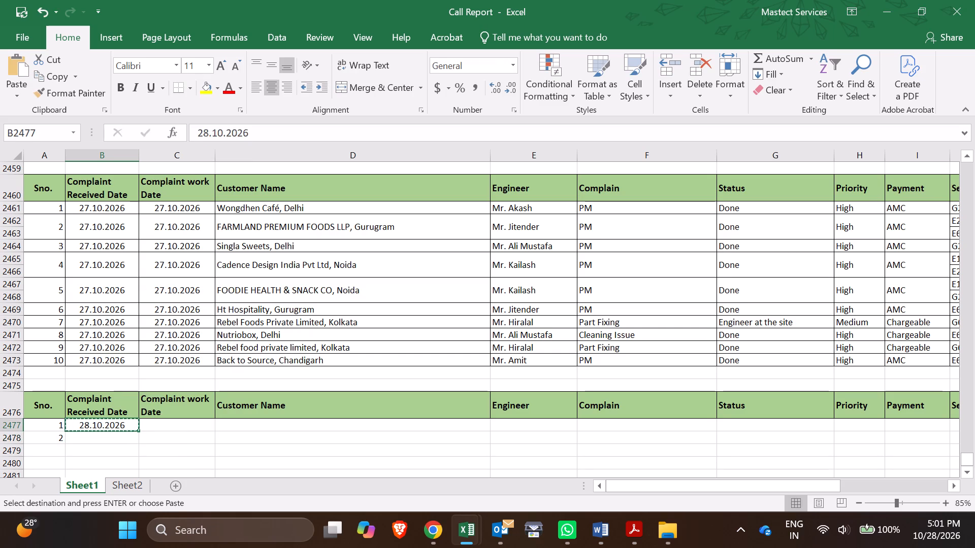
key(ctrl+s)
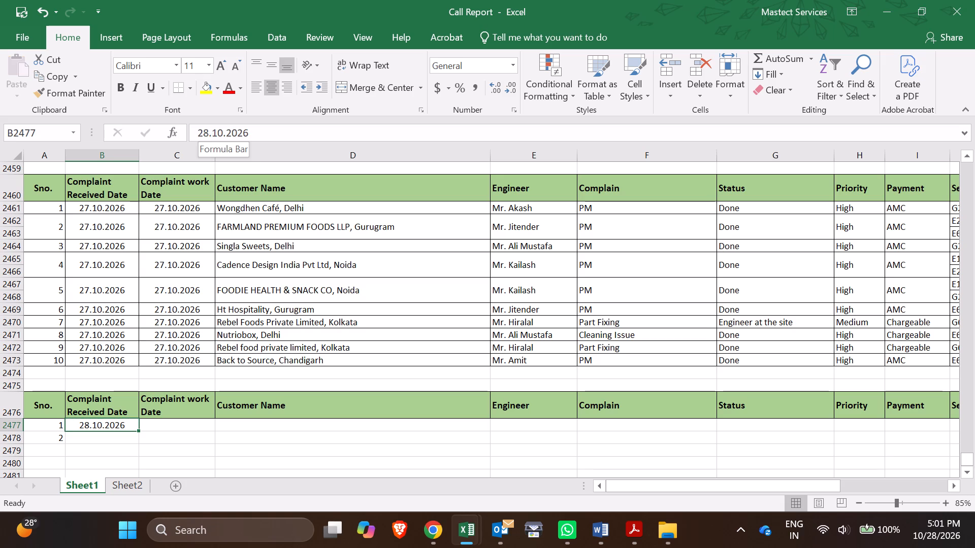
Move the date 28.10.2026 in row 2477 from Complaint Received Date to Complaint work Date and save.
scroll(152, 318, up, 2)
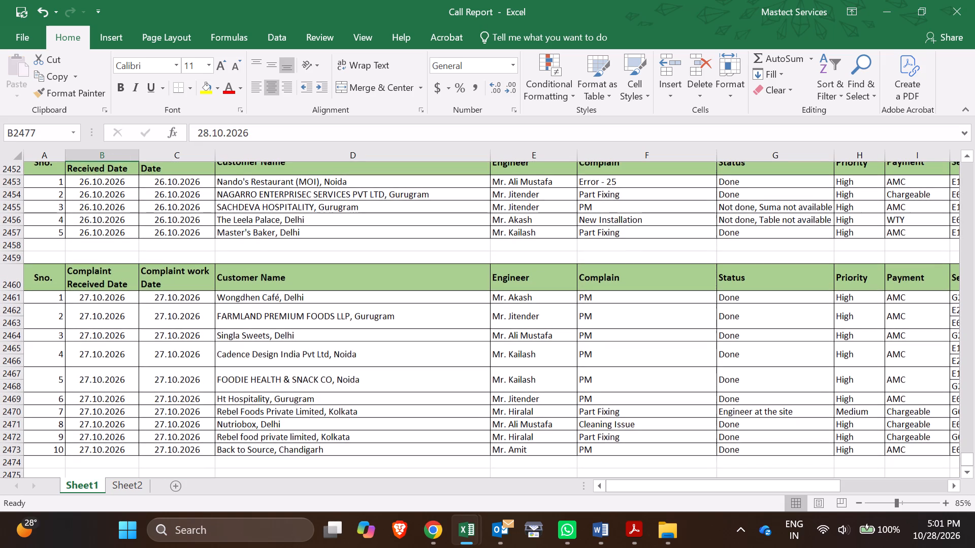
scroll(152, 318, up, 2)
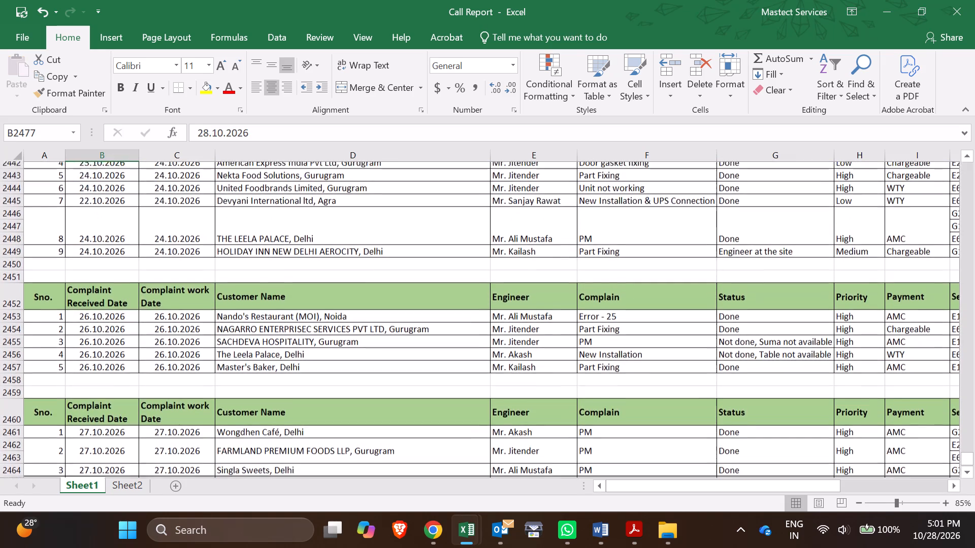
scroll(152, 318, up, 1)
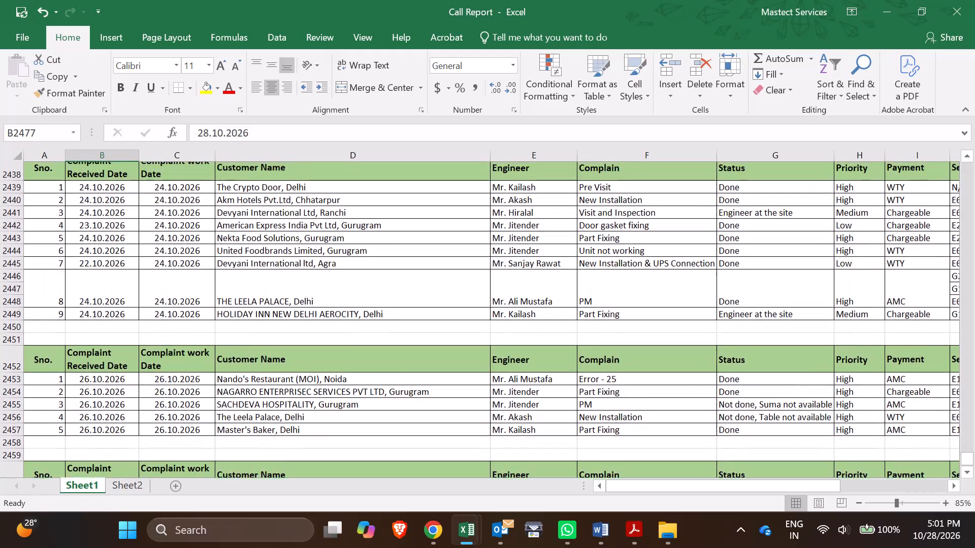
scroll(152, 318, up, 1)
scroll(152, 318, down, 5)
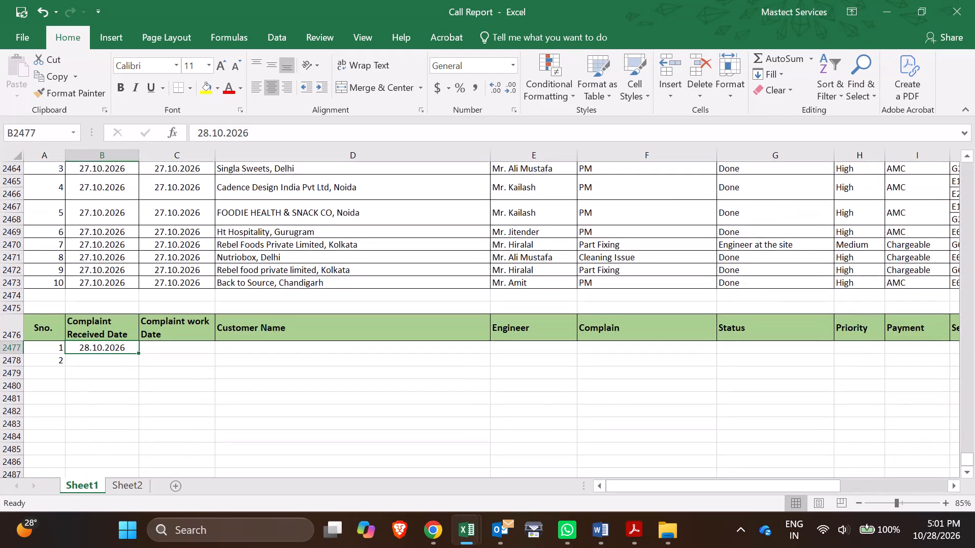
key(ctrl+x)
key(Right)
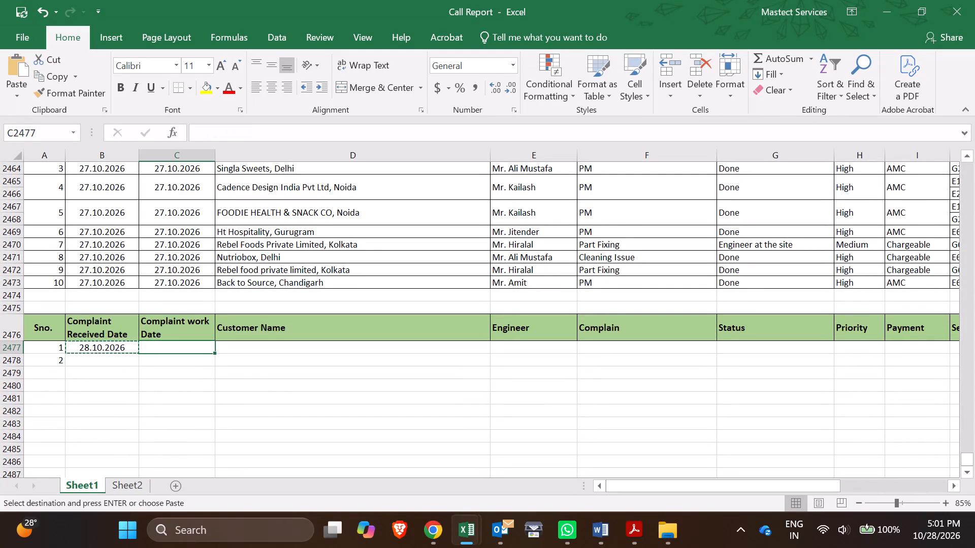
key(ctrl+v)
key(ctrl+s)
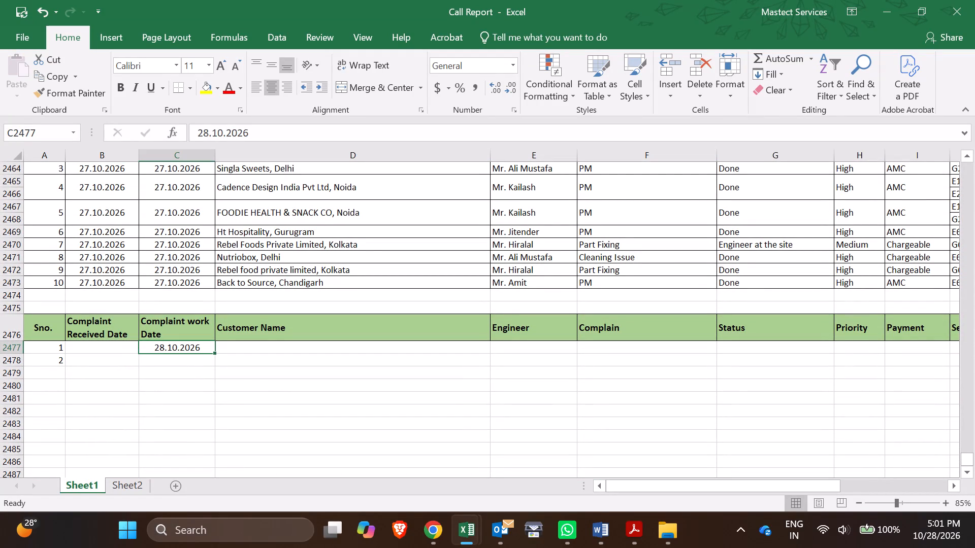
key(ctrl+s)
key(ctrl+s)
Close the Mastect Services folder window in File Explorer, return to row 2477's received date cell in Call Report, and save.
key(alt+Tab)
key(alt+Right)
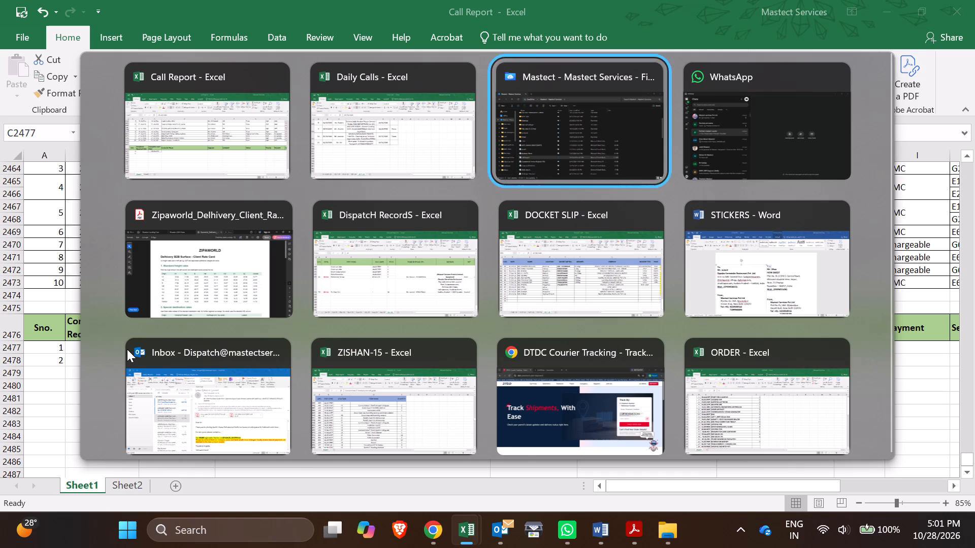
key(alt+Right)
key(alt+Left)
click(974, 0)
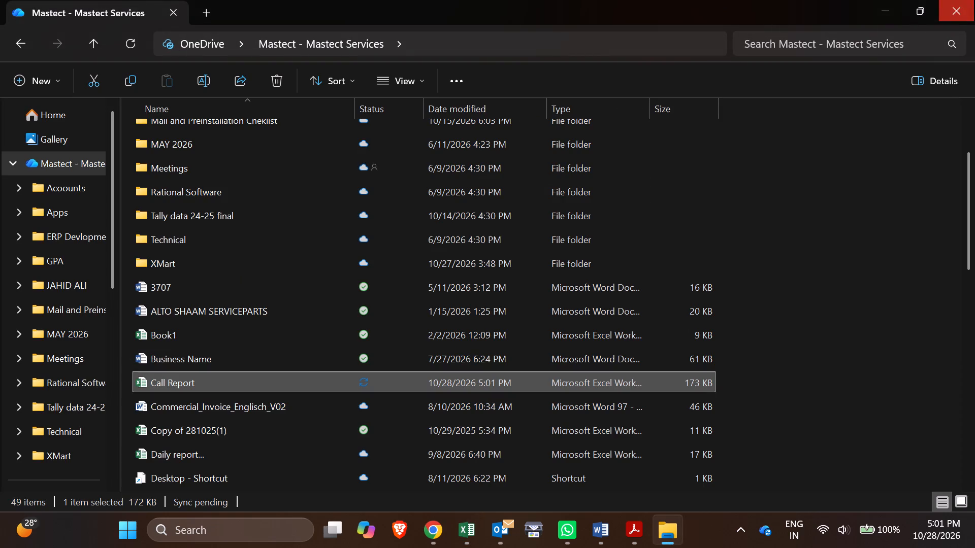
click(120, 342)
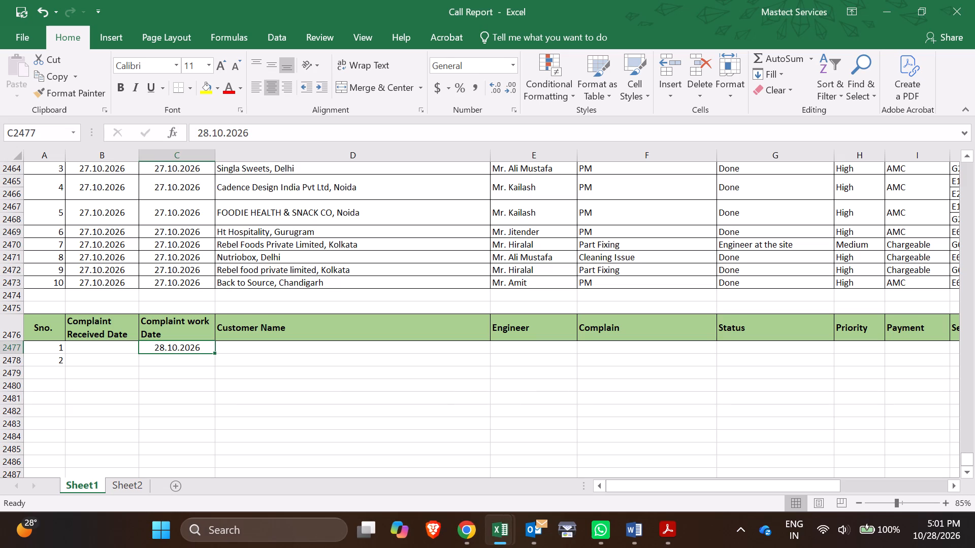
key(ctrl+s)
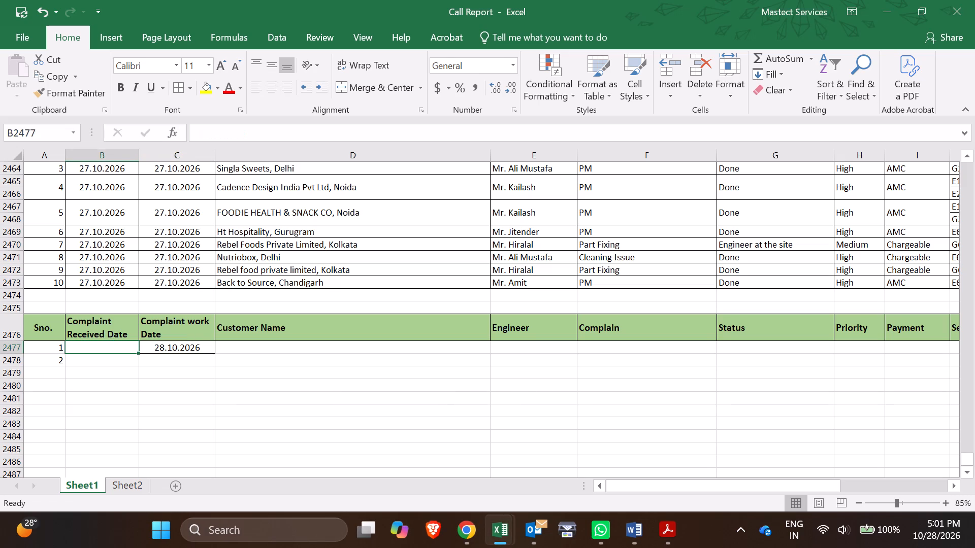